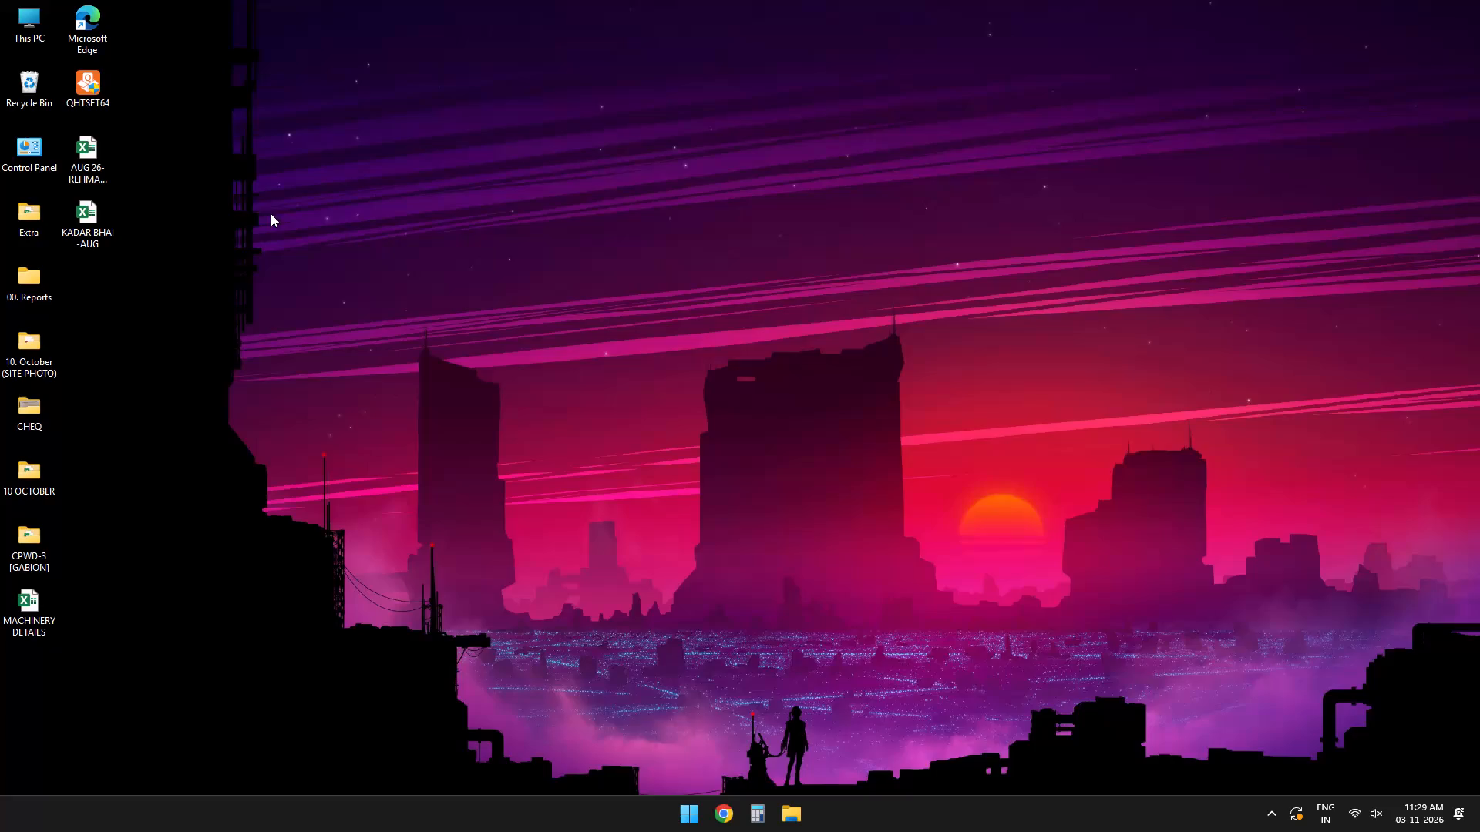
Open the workbook MPR 10-26 OCT RNB from 00. Reports, 2026 - JAN TO DEC, 10. OCTOBER-2026.
double_click(29, 283)
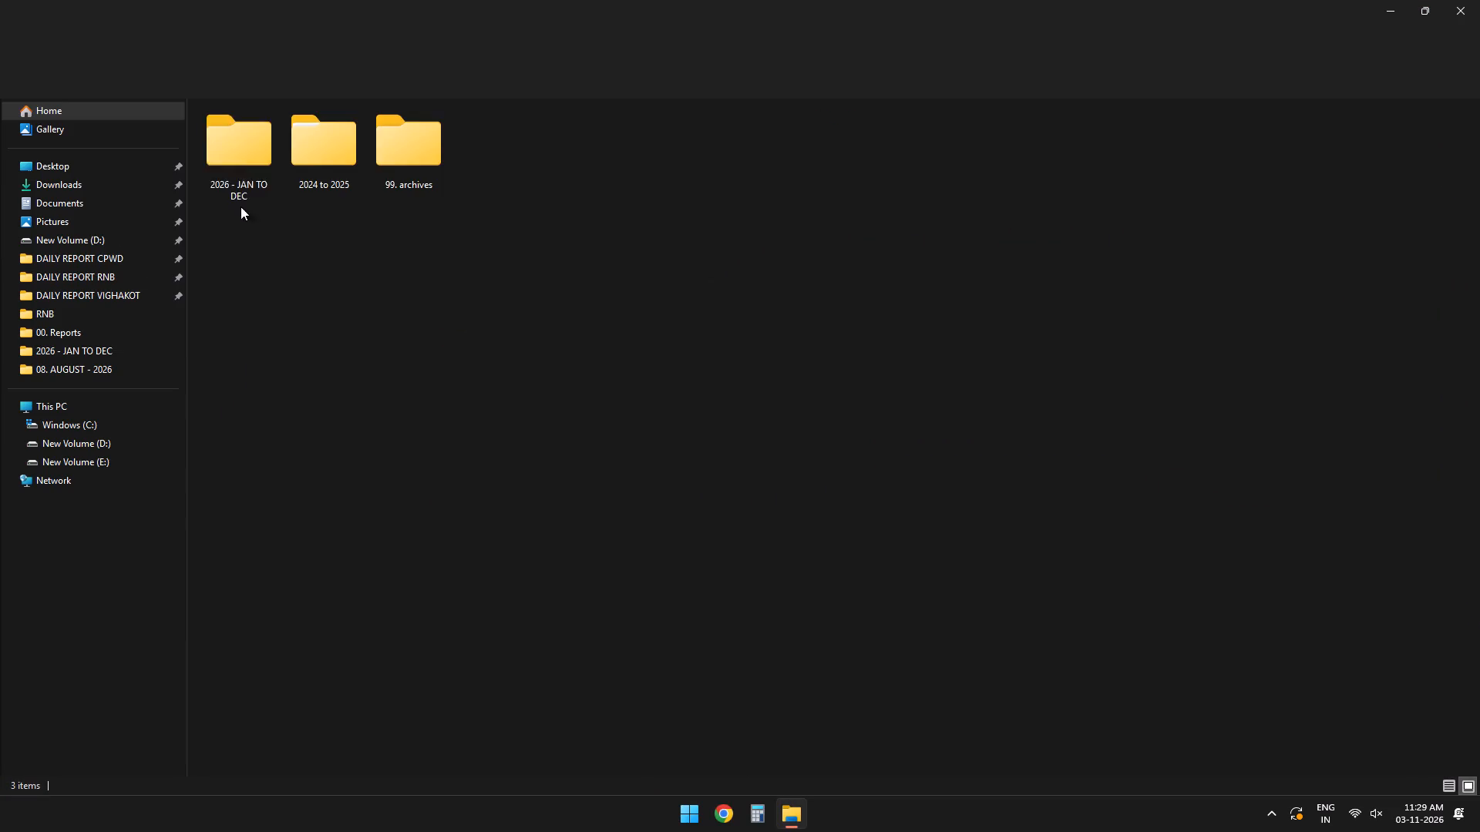
double_click(263, 166)
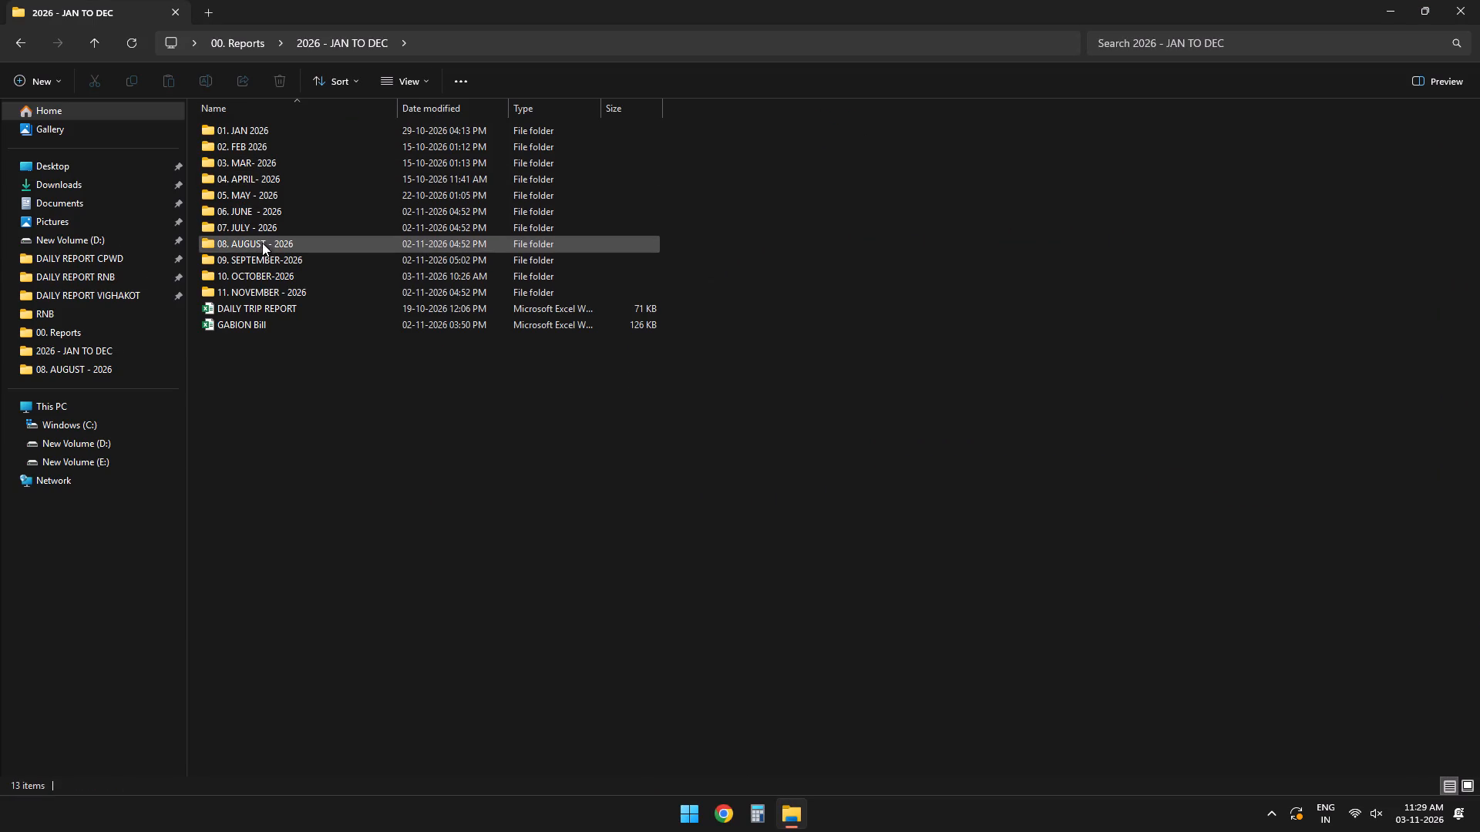
double_click(259, 280)
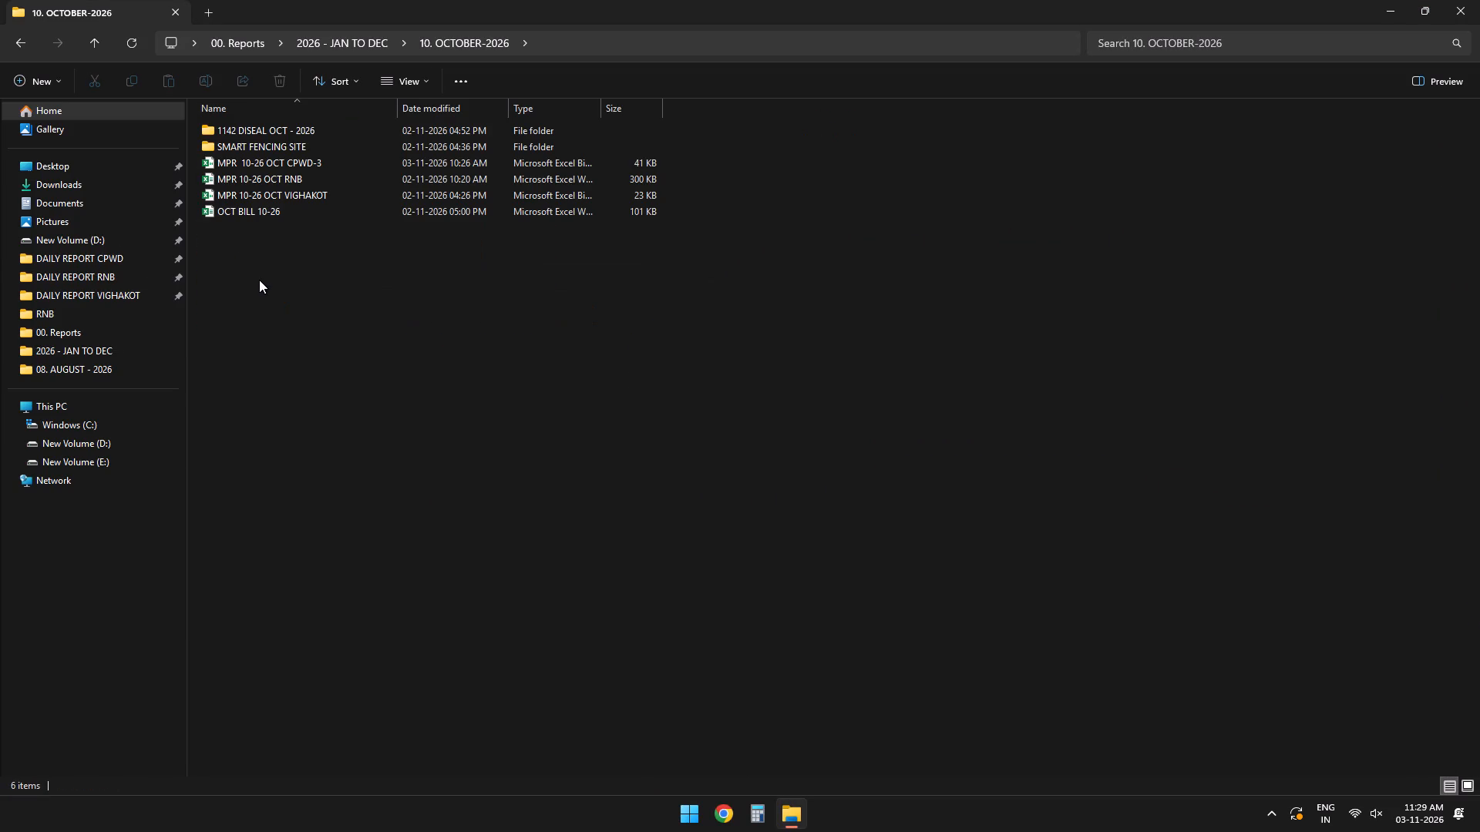
double_click(309, 180)
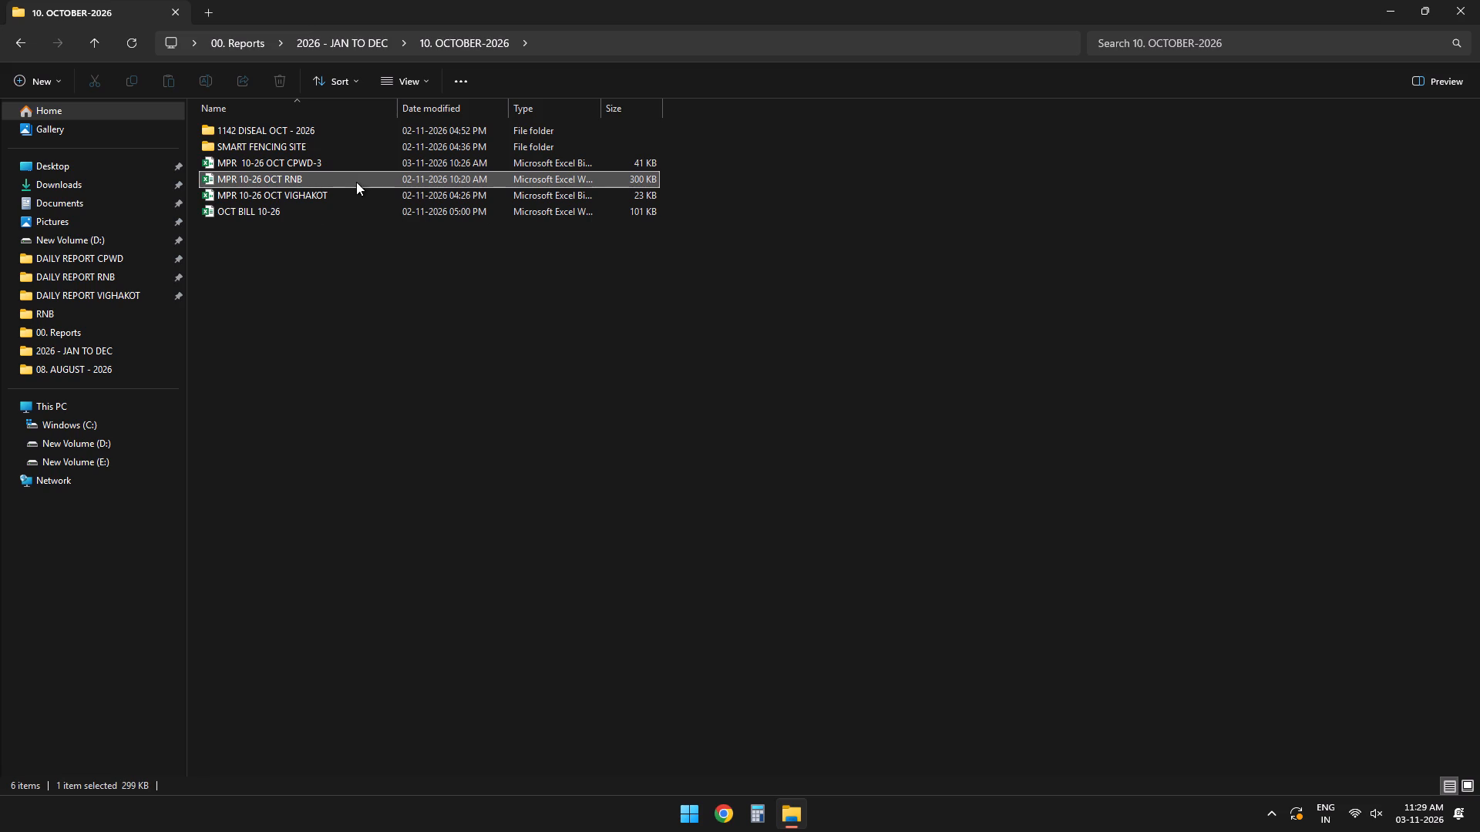
double_click(402, 176)
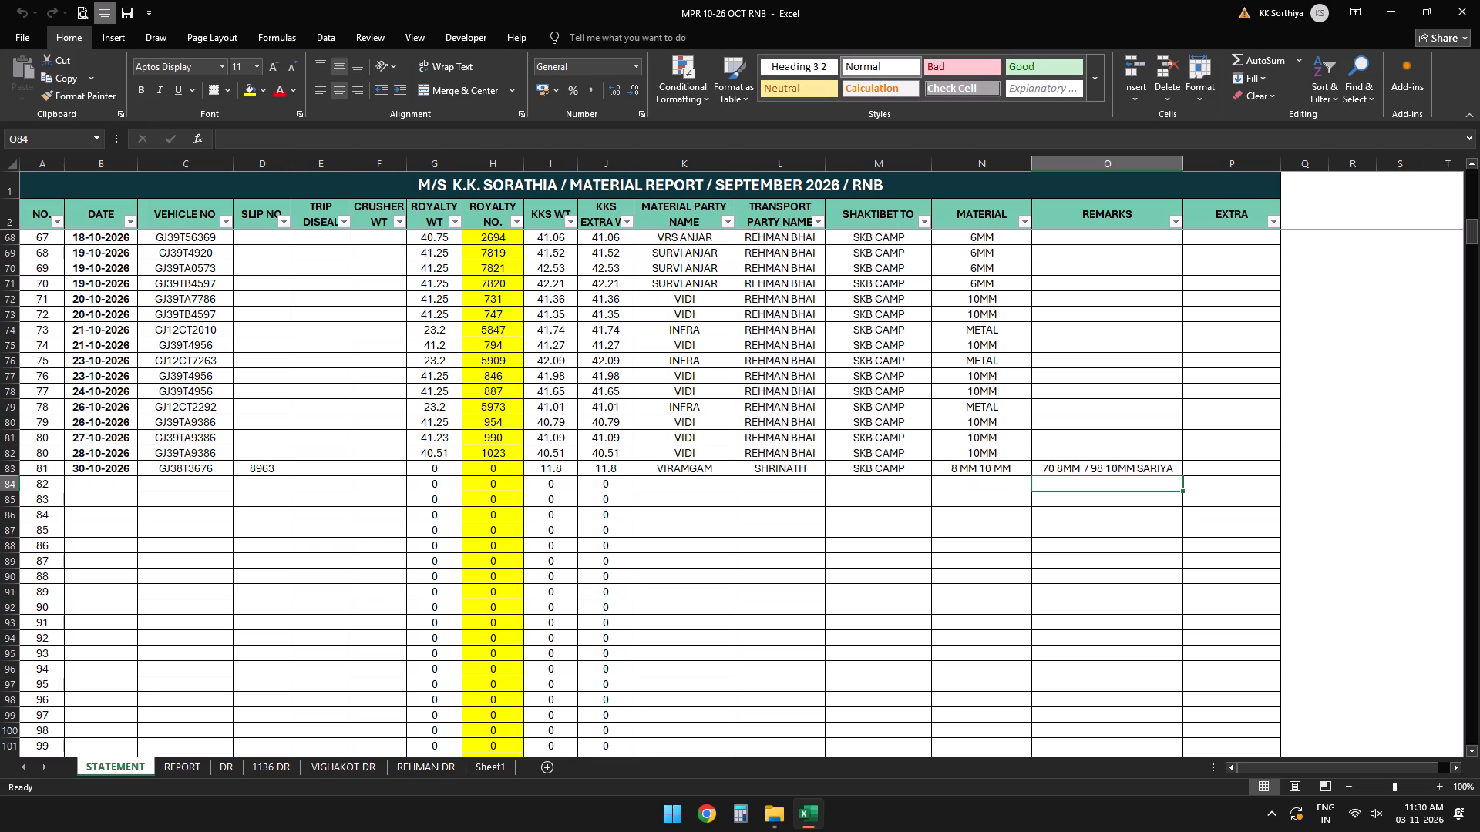
Examine the daily diesel usage blocks on the REPORT sheet from 31 October back to 29 October 2026.
click(187, 771)
click(236, 761)
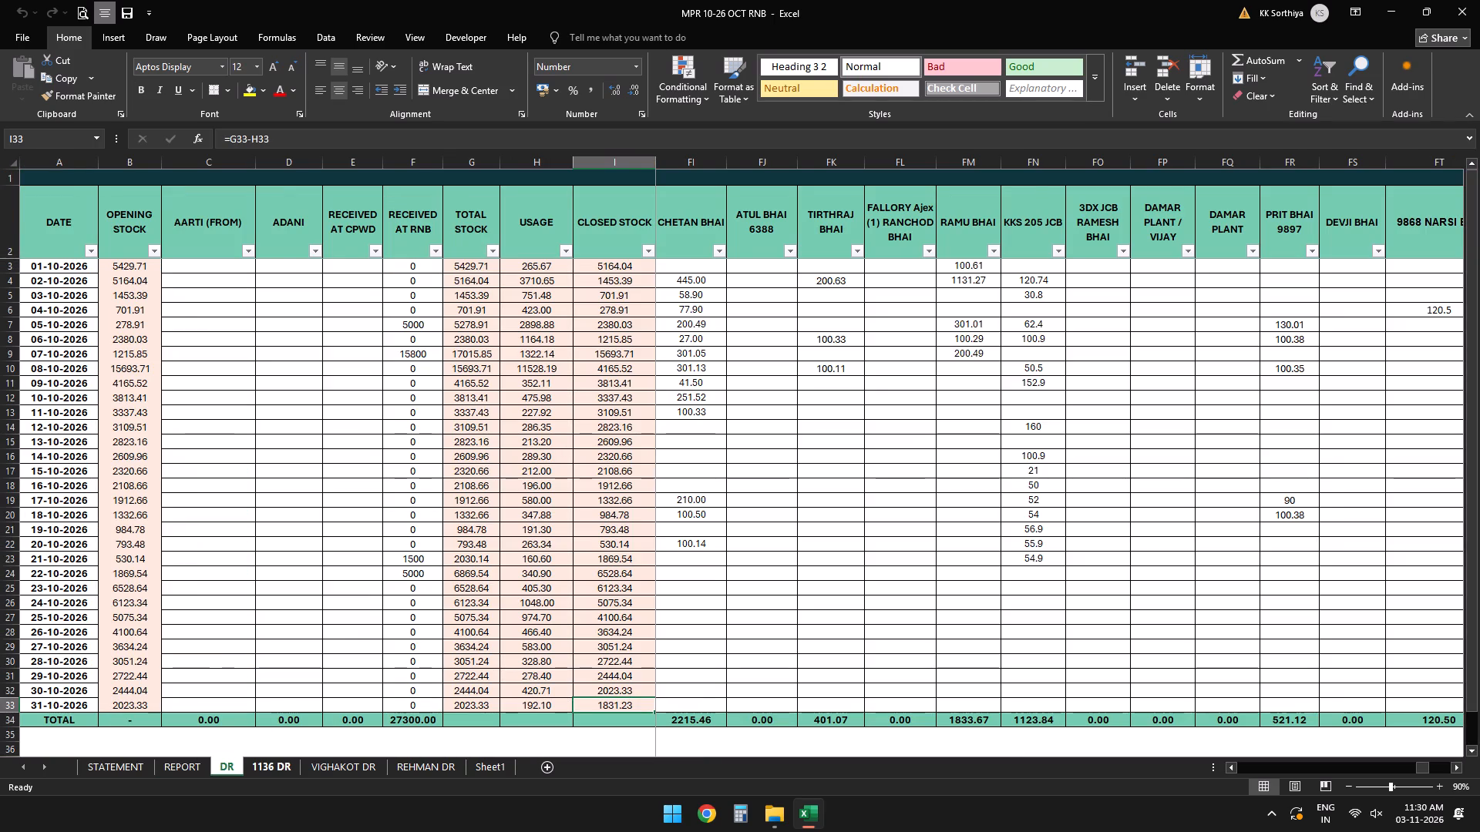
click(193, 774)
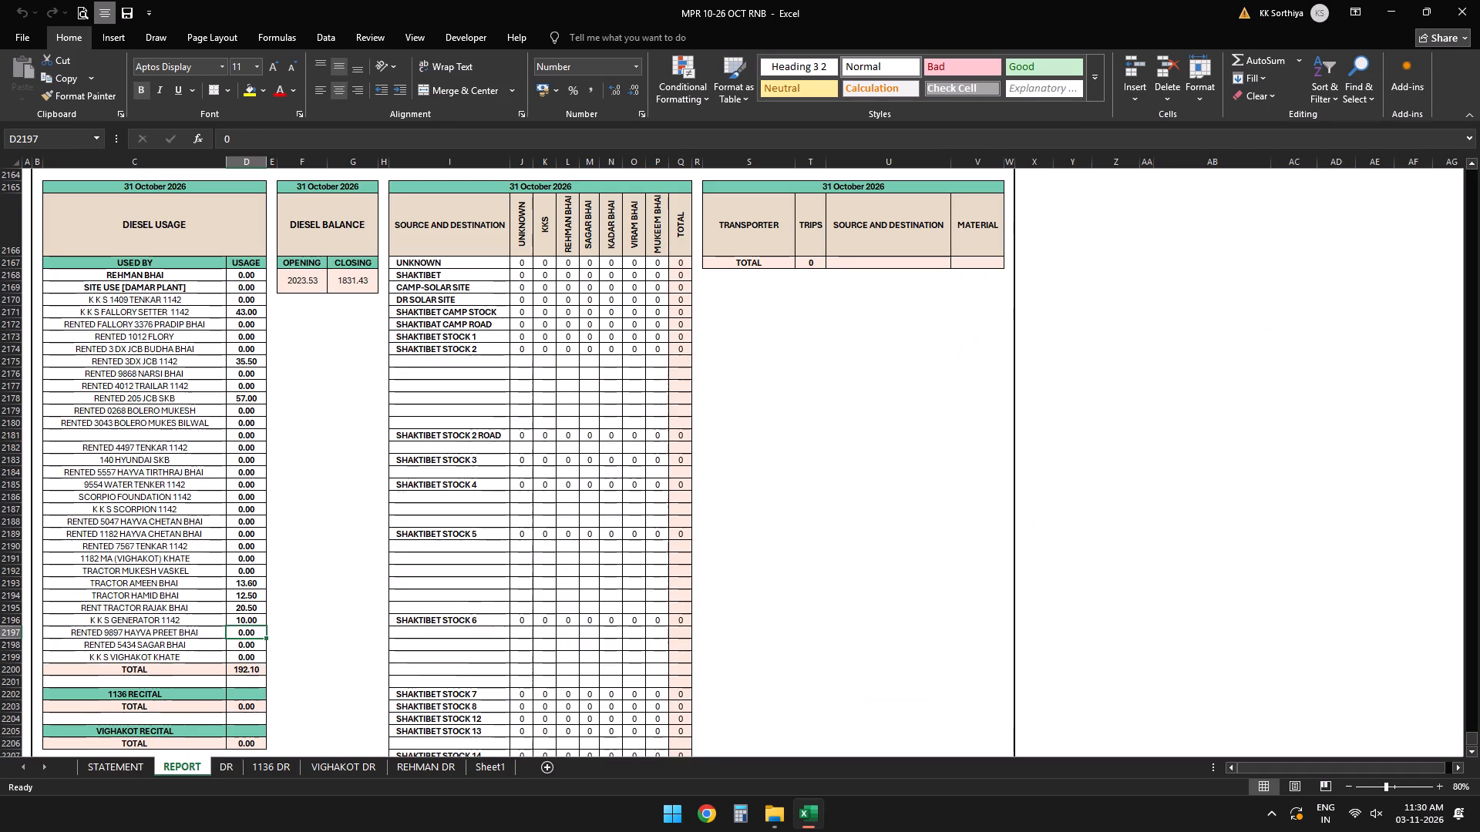
scroll(302, 544, up, 13)
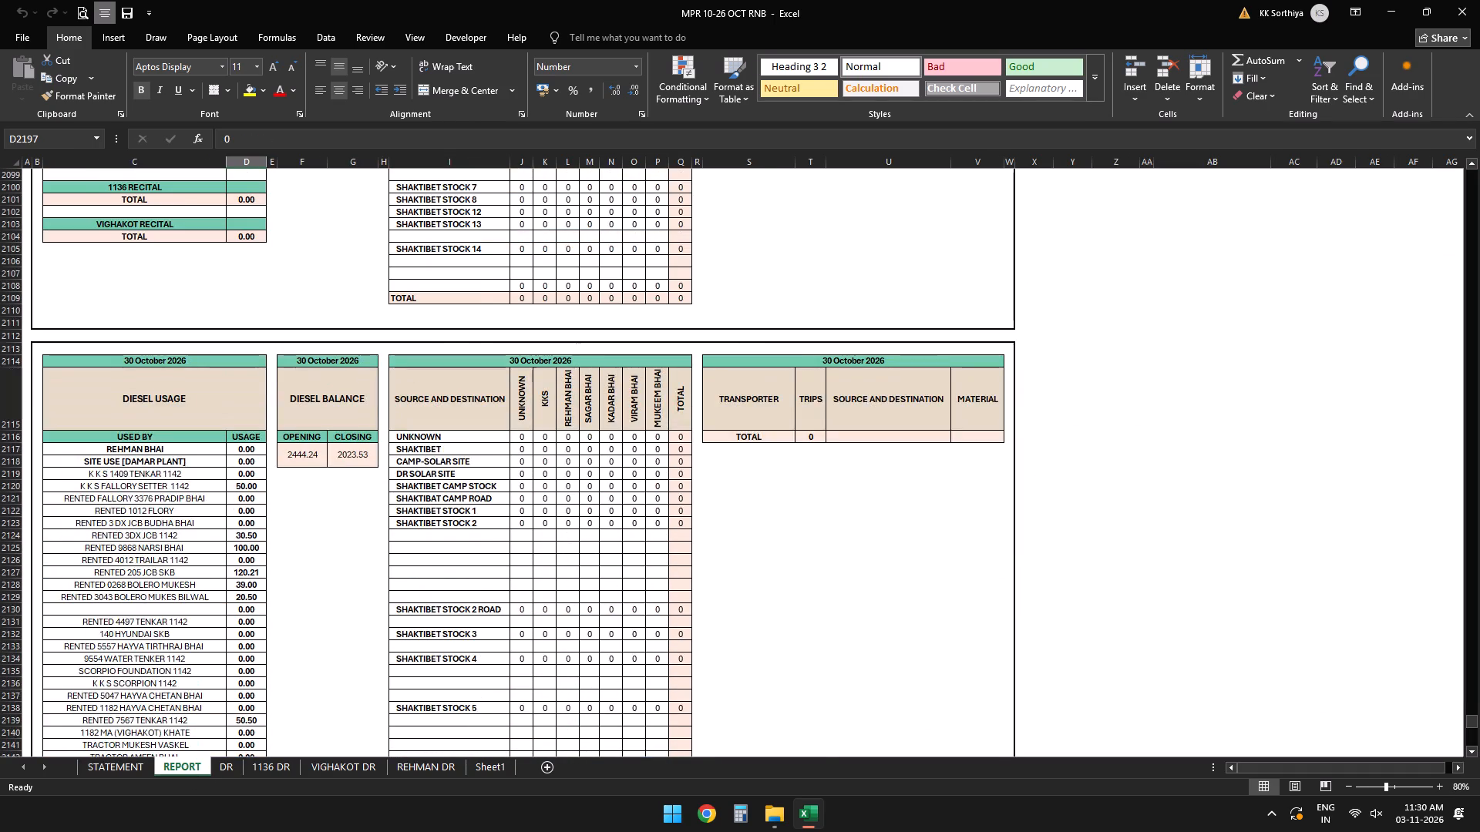
scroll(302, 544, up, 1)
scroll(302, 544, down, 1)
scroll(302, 544, up, 13)
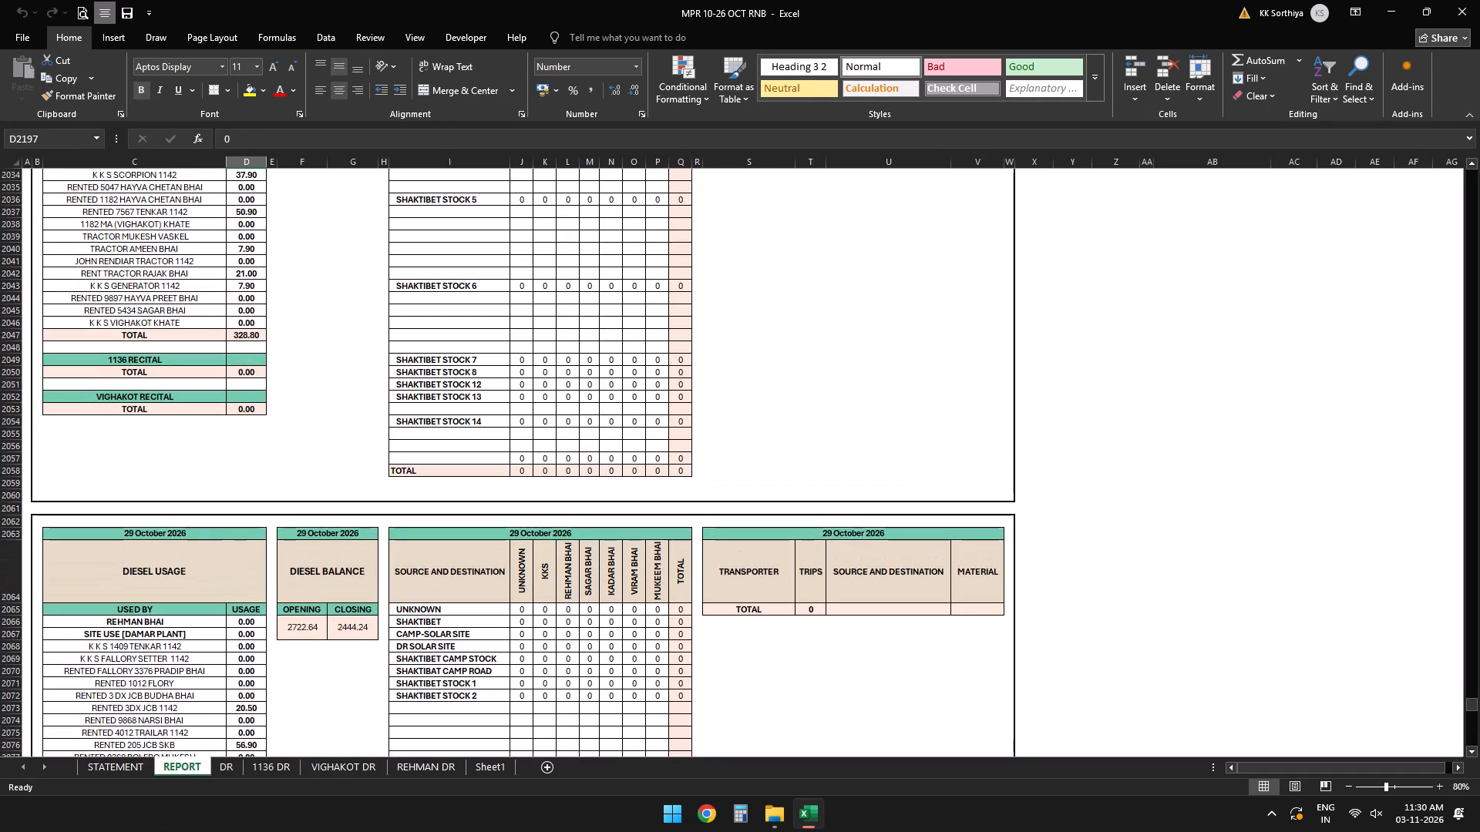
On the DR sheet, examine the 21-10-2026 row across the vehicle and party columns as far as KADAR BHAI.
click(228, 765)
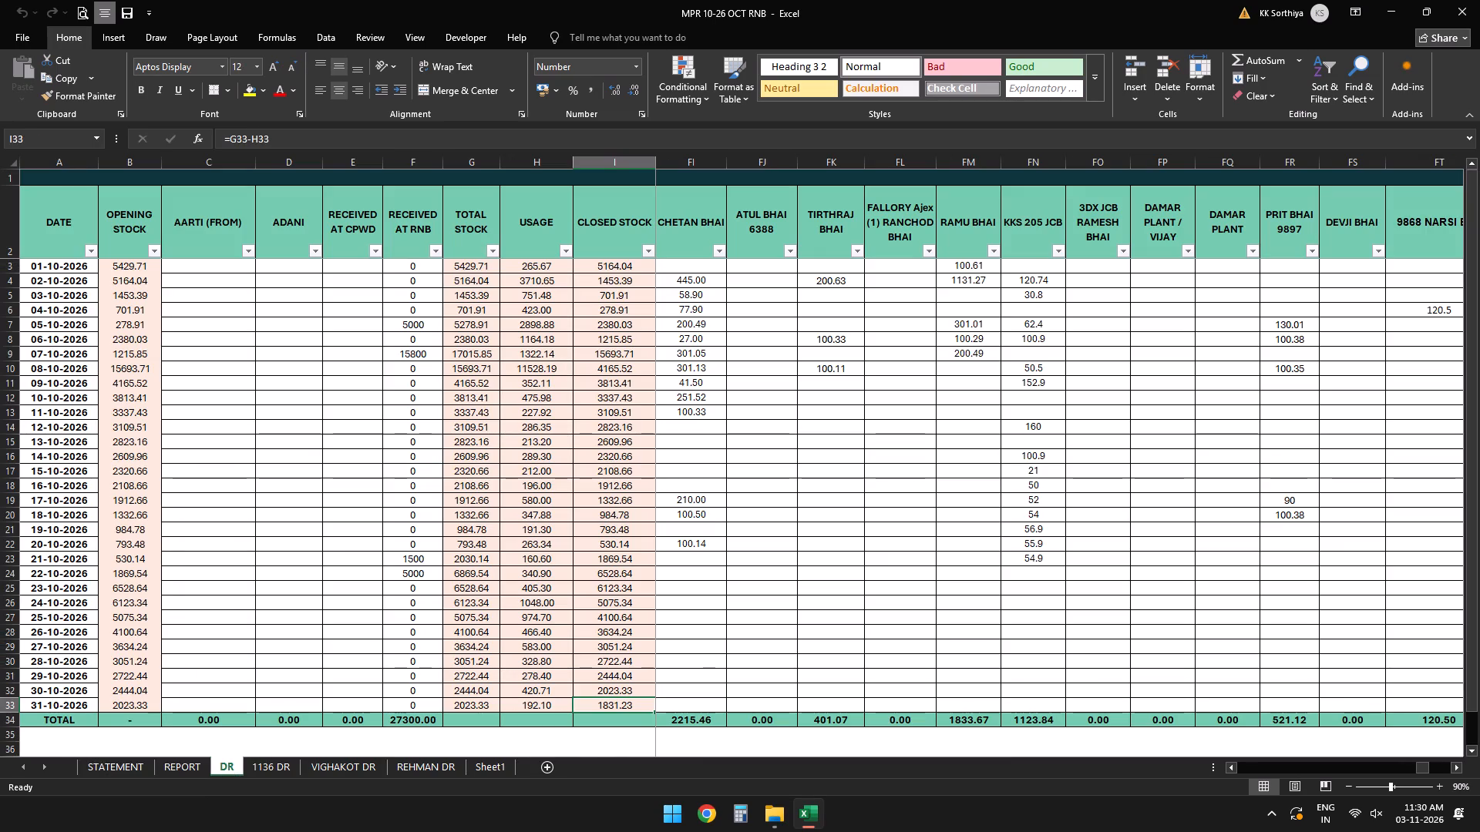
click(543, 564)
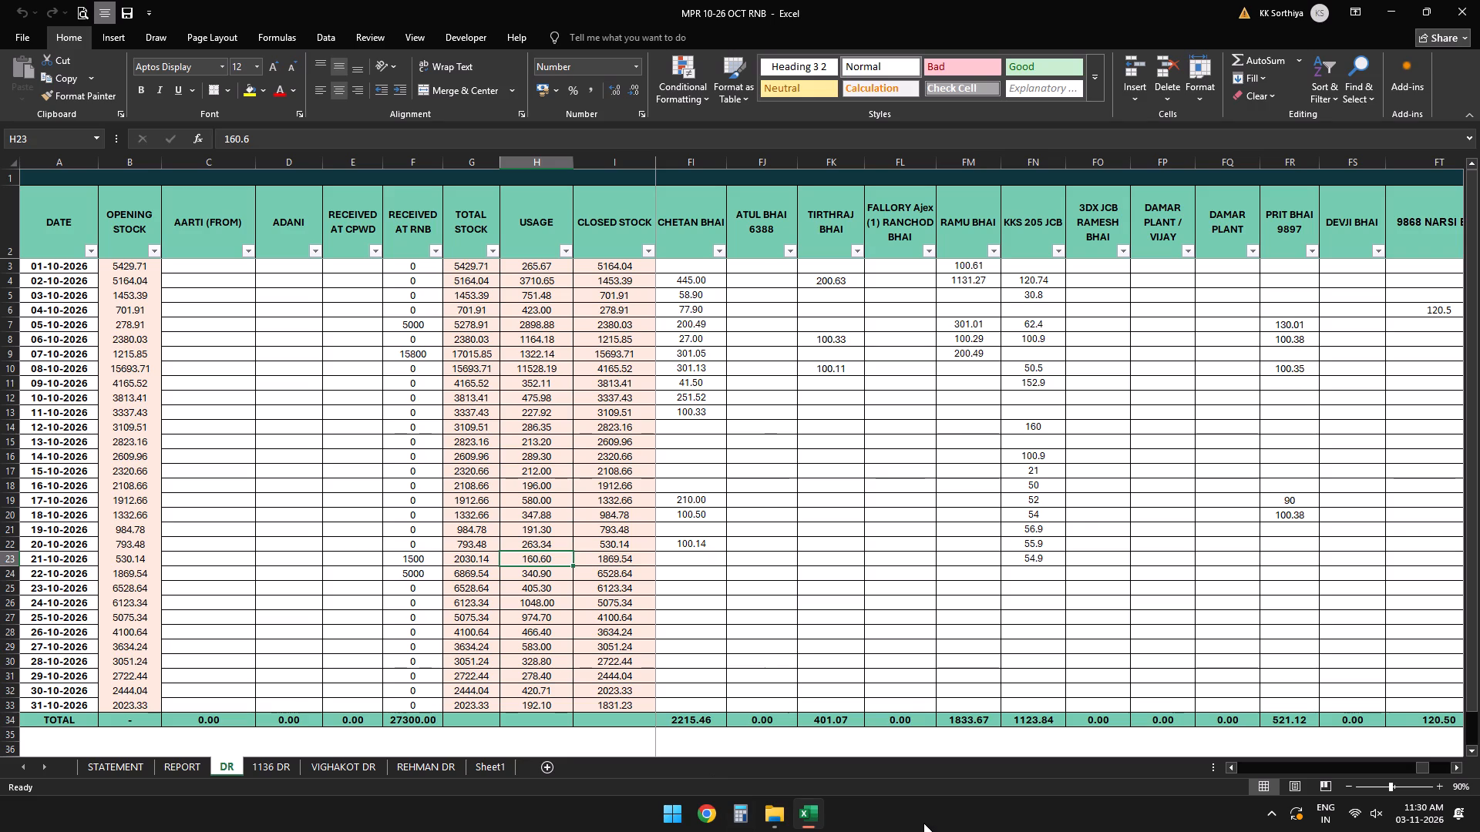
key(Right)
key(Right)
key(Right)
key(Right)
key(Right)
key(Right)
key(Right)
key(Right)
key(Right)
key(Right)
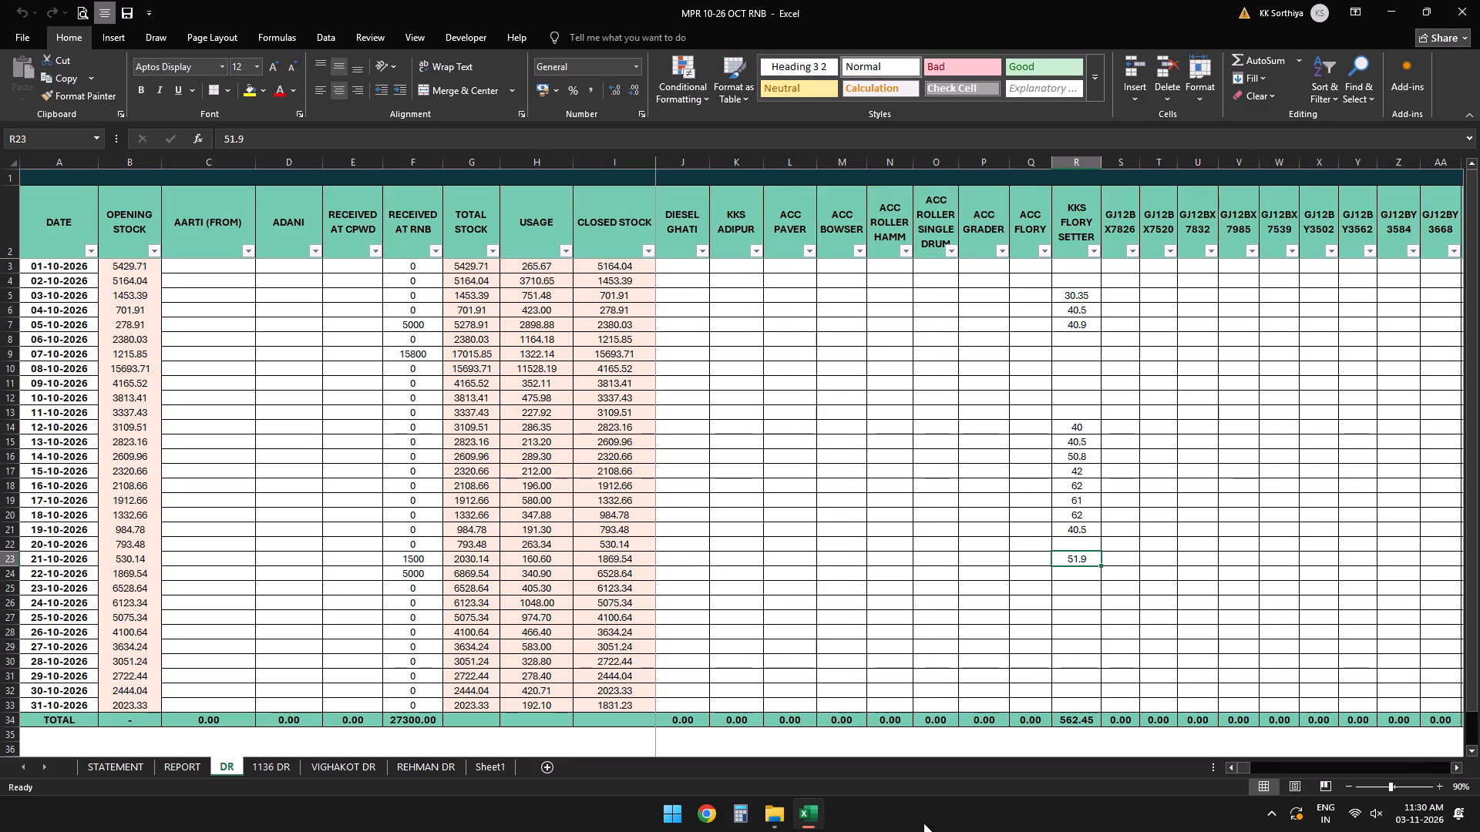
key(Right)
key(Right)
key(Right)
key(Right)
key(Right)
key(Right)
key(Right)
key(Right)
key(Right)
key(Right)
key(Right)
key(Right)
key(Right)
key(Right)
key(Right)
key(Right)
key(Right)
key(Right)
key(Right)
key(Right)
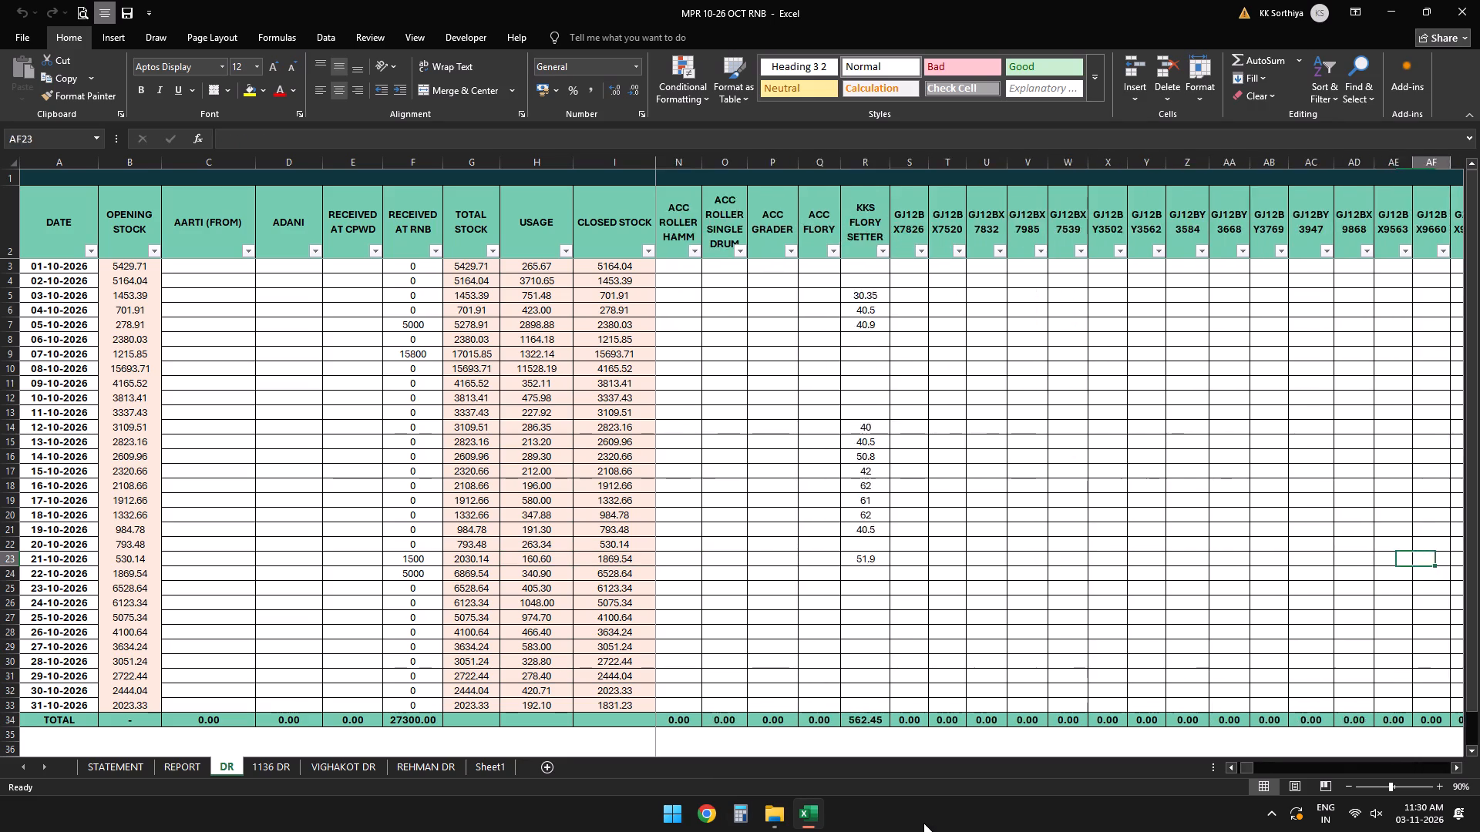
key(Right)
key(Right)
key(Right)
key(Right)
key(Right)
key(Right)
key(Right)
key(Right)
key(Right)
key(Right)
key(Right)
key(Right)
key(Right)
key(Right)
key(Right)
key(Right)
key(Right)
key(Right)
key(Right)
key(Right)
key(Right)
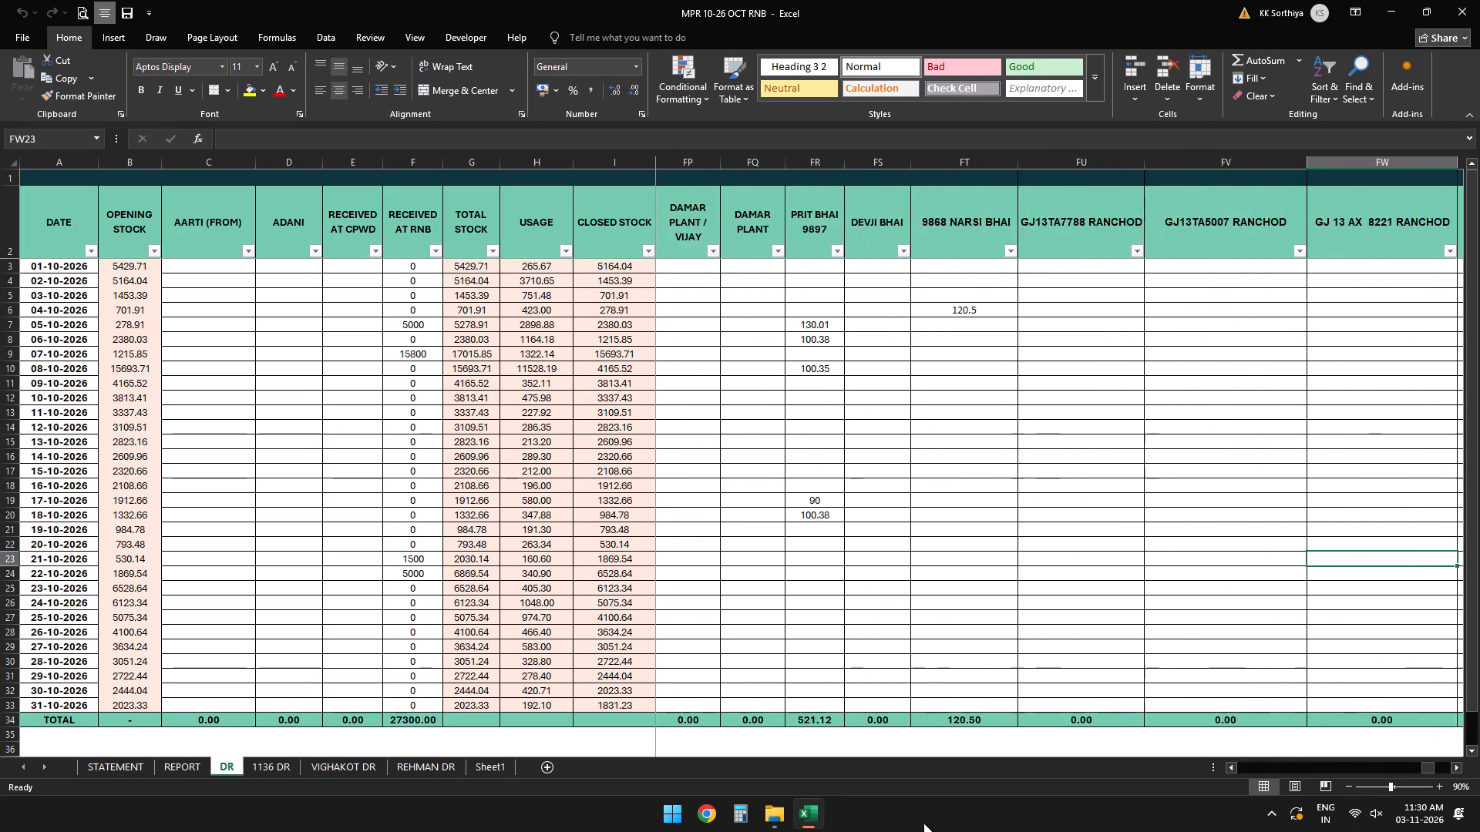
key(Right)
key(Right)
key(Right)
key(Right)
key(Right)
key(Right)
key(Right)
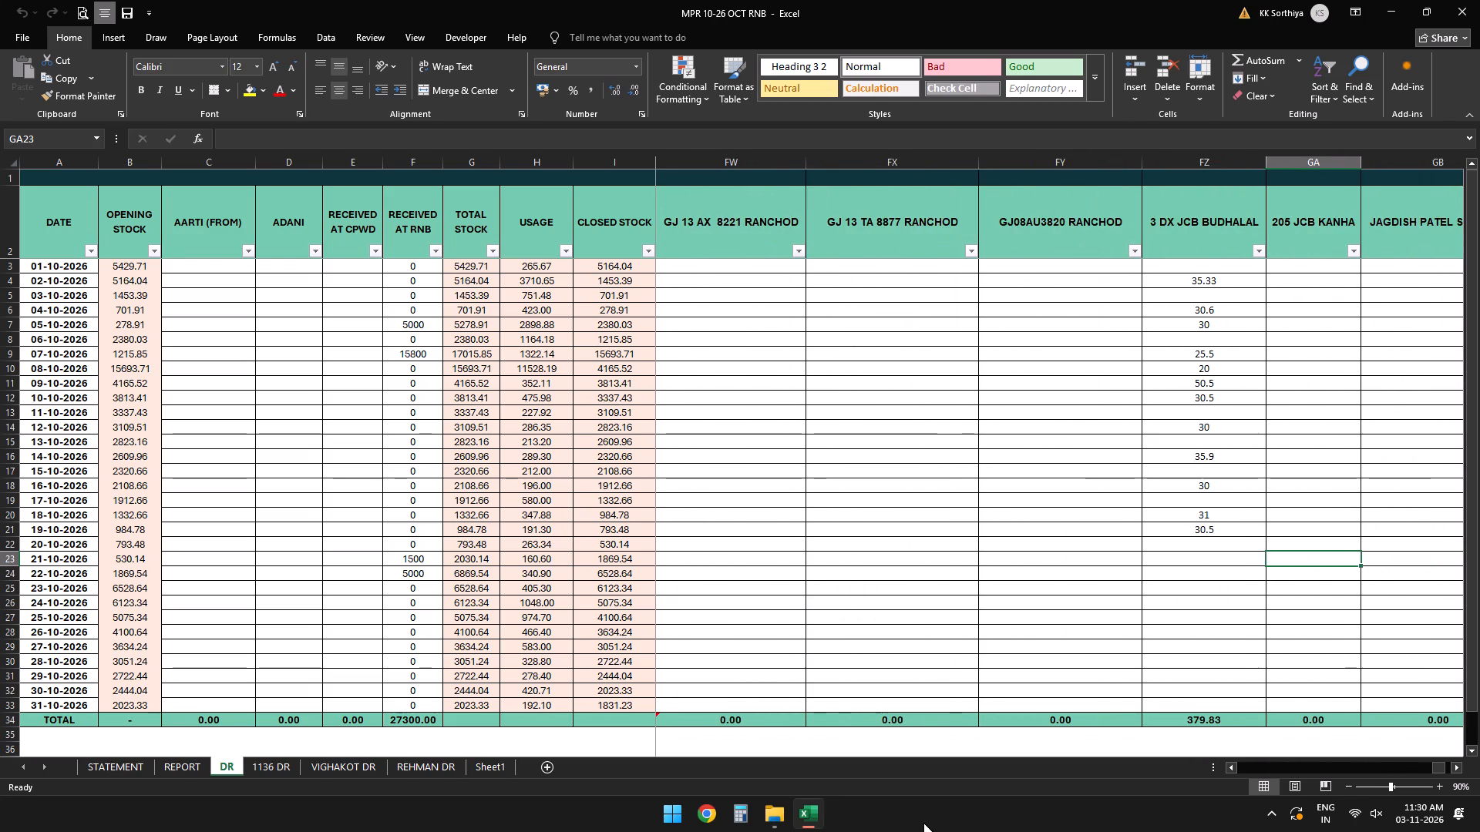
key(Right)
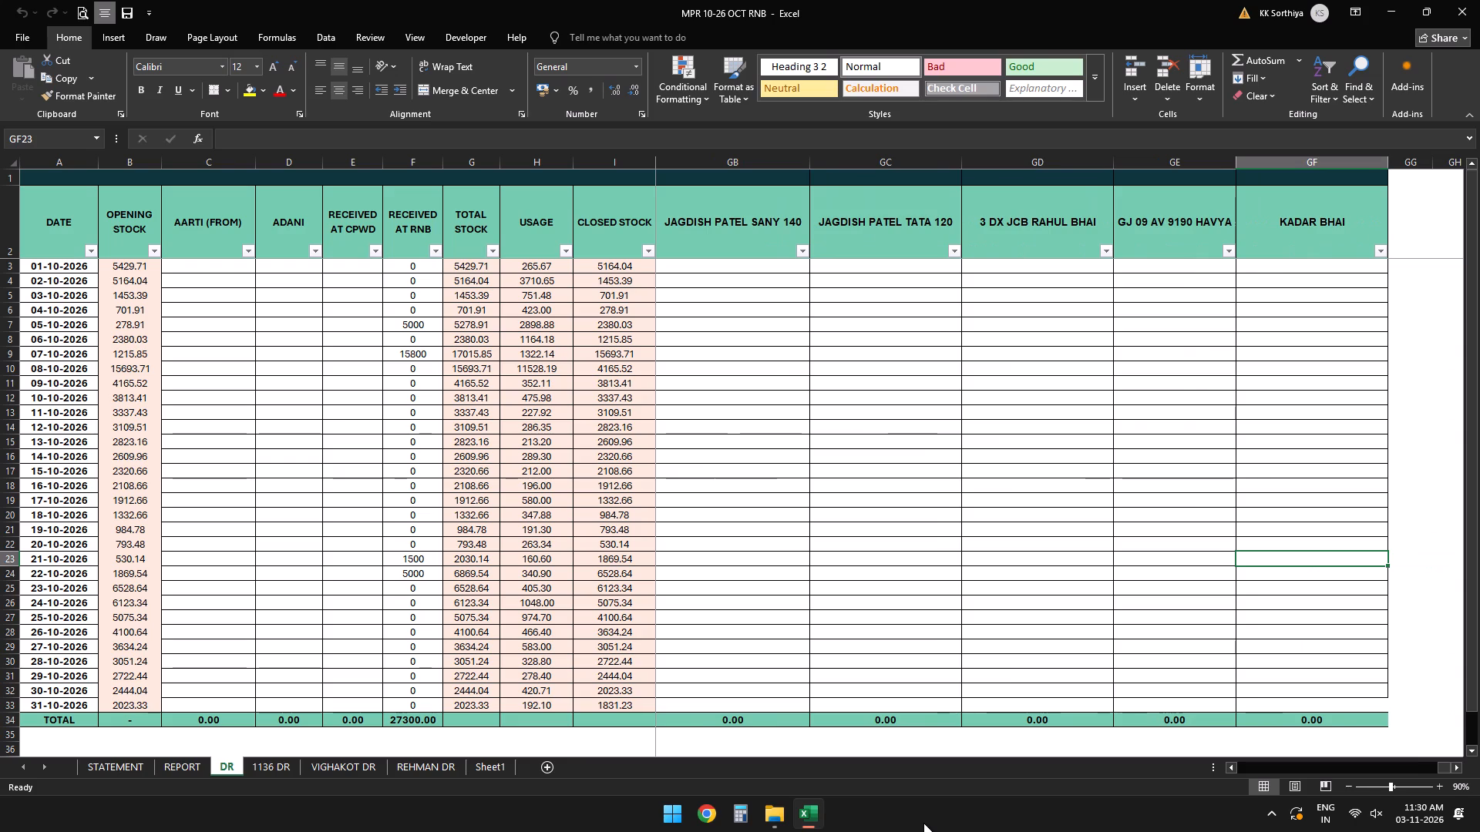
Review the 21-10-2026 row on the DR sheet back from the KADAR BHAI column to the 1142 column.
key(Left)
key(Left)
key(Left)
key(Left)
key(Left)
key(Left)
key(Left)
key(Left)
key(Left)
key(Left)
key(Left)
key(Left)
key(Left)
key(Left)
key(Left)
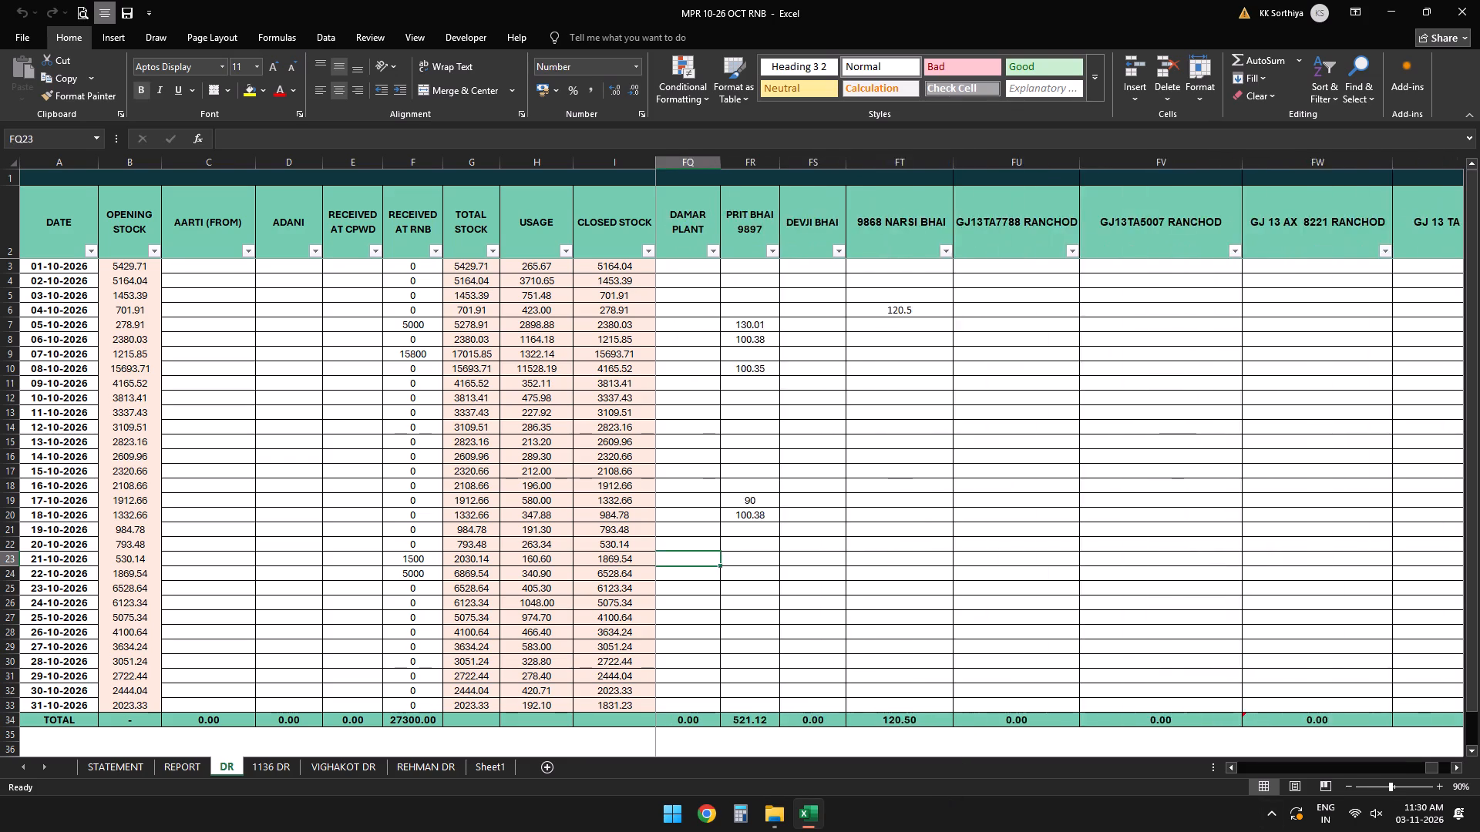
key(Left)
key(Left)
key(Left)
key(Left)
key(Left)
key(Left)
key(Left)
key(Left)
key(Left)
key(Left)
key(Left)
key(Left)
key(Left)
key(Left)
key(Left)
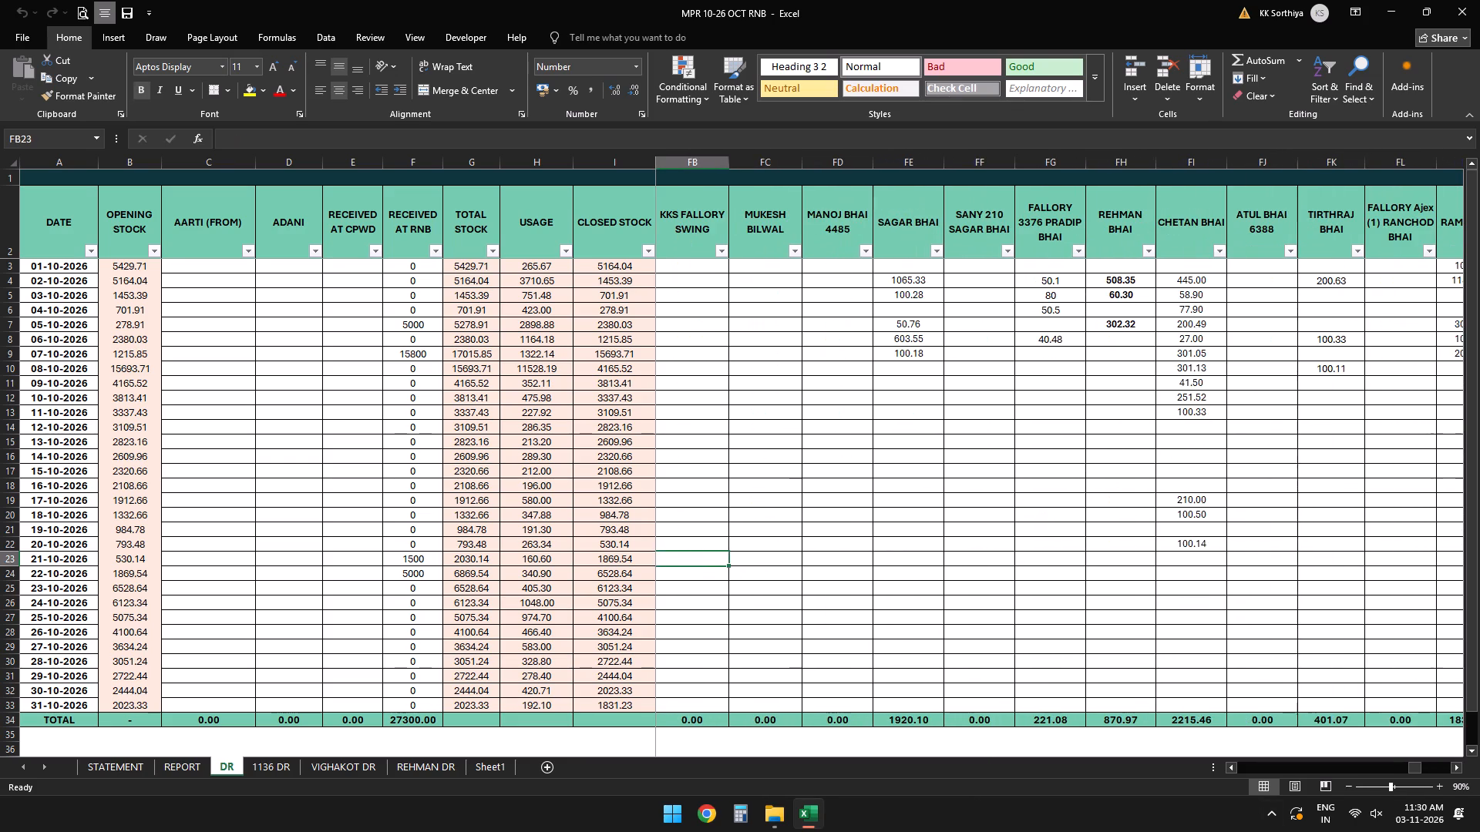
key(Left)
key(Left)
key(Left)
key(Left)
key(Left)
key(Left)
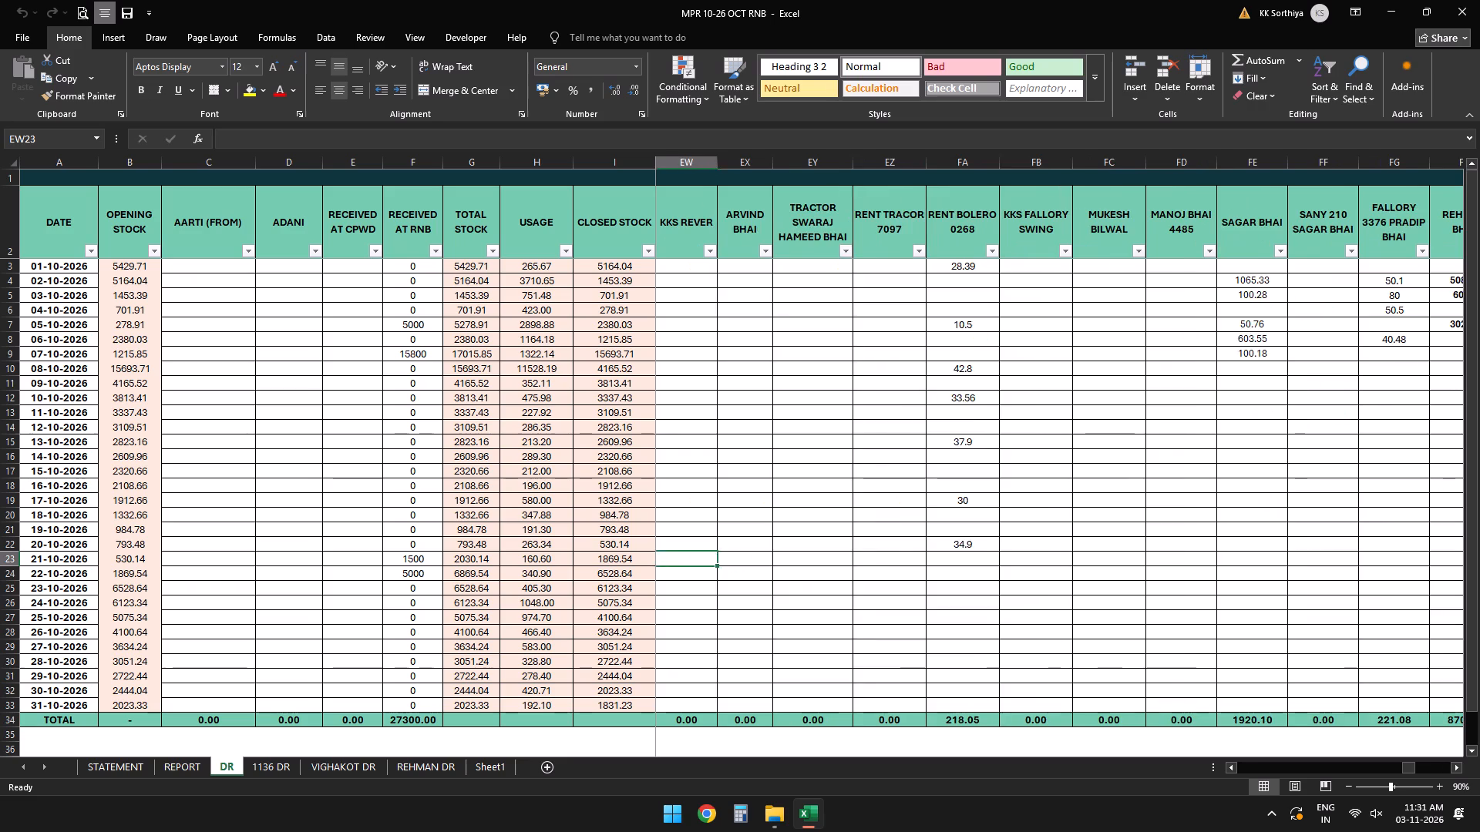
key(Left)
key(Left)
key(Left)
key(Left)
key(Left)
key(Left)
key(Left)
key(Left)
key(Left)
key(Left)
key(Left)
key(Left)
key(Left)
key(Left)
key(Left)
key(Left)
key(Left)
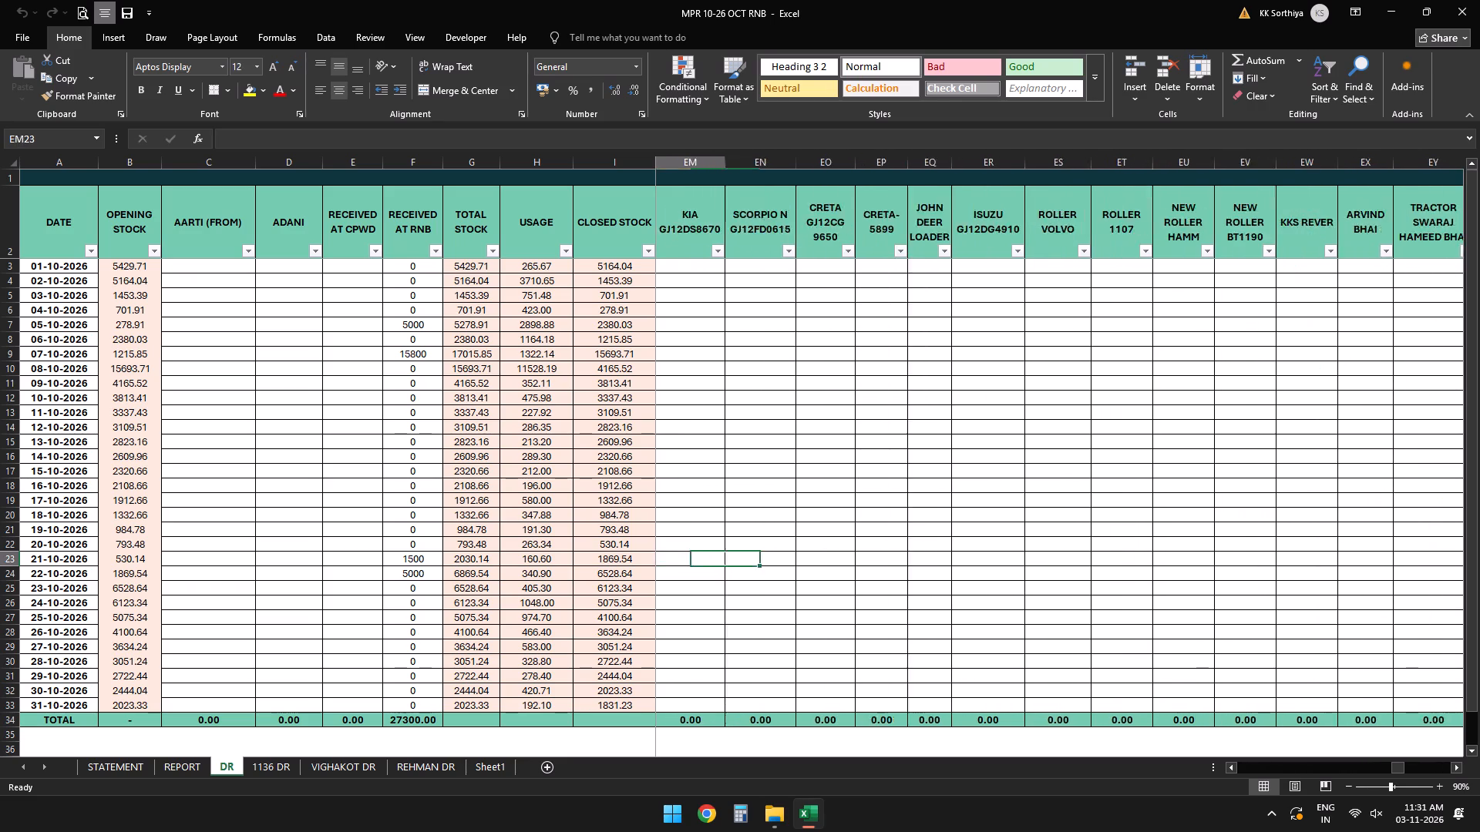
key(Right)
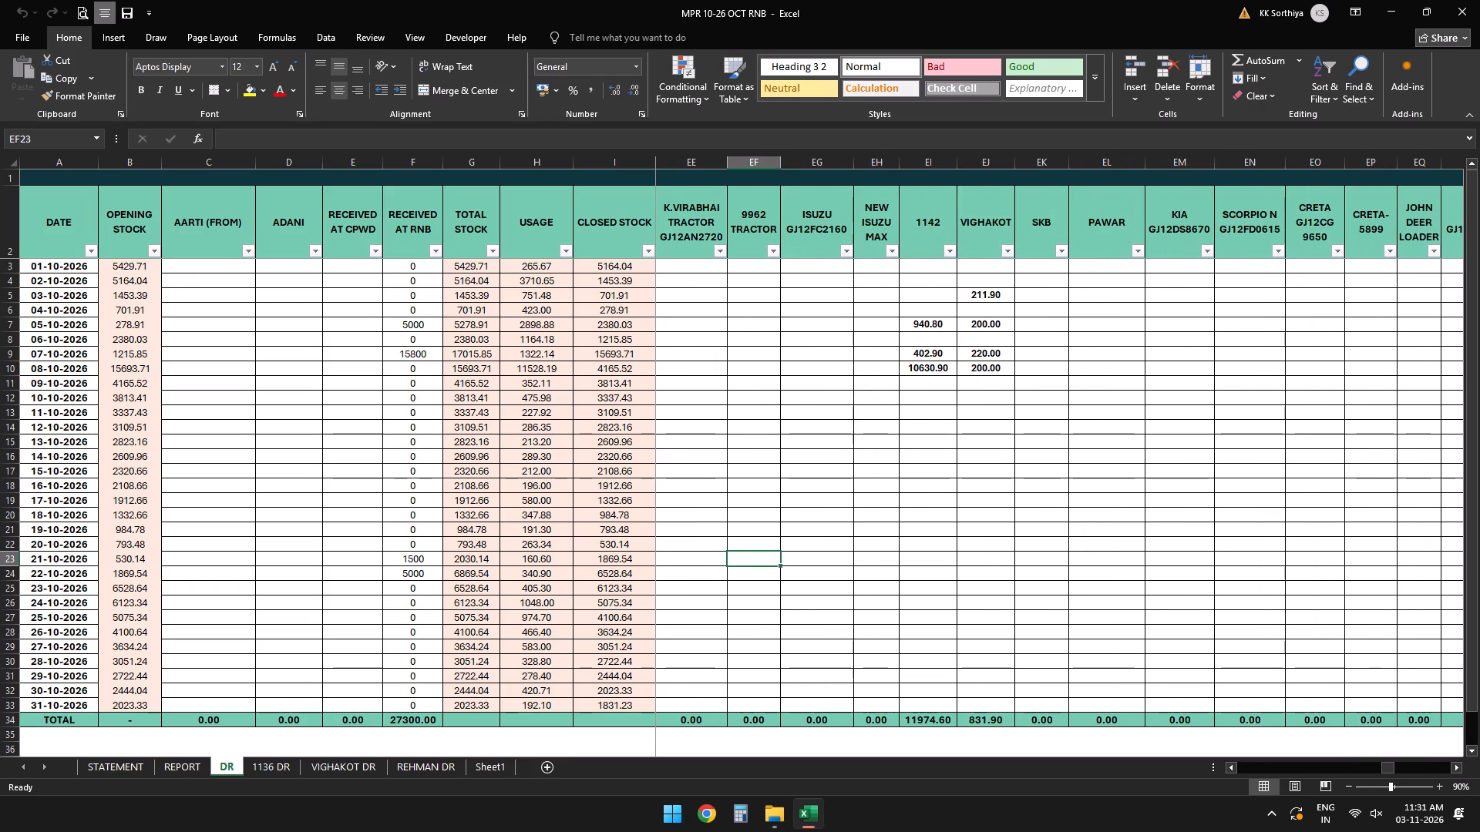
key(Right)
key(Right)
key(Right)
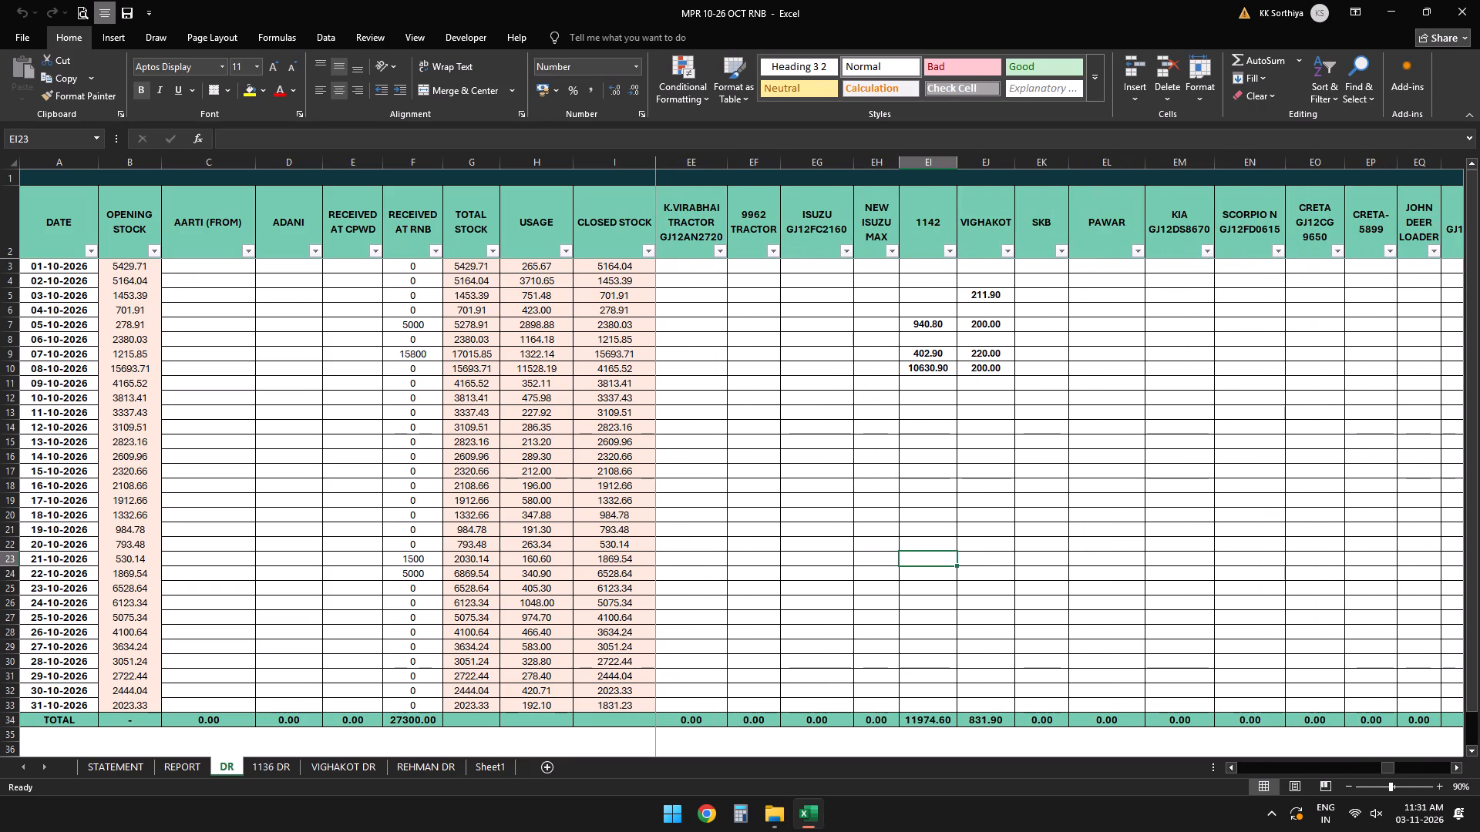
Examine the daily diesel usage blocks on the REPORT sheet from 28 October back to 22 October 2026.
click(195, 773)
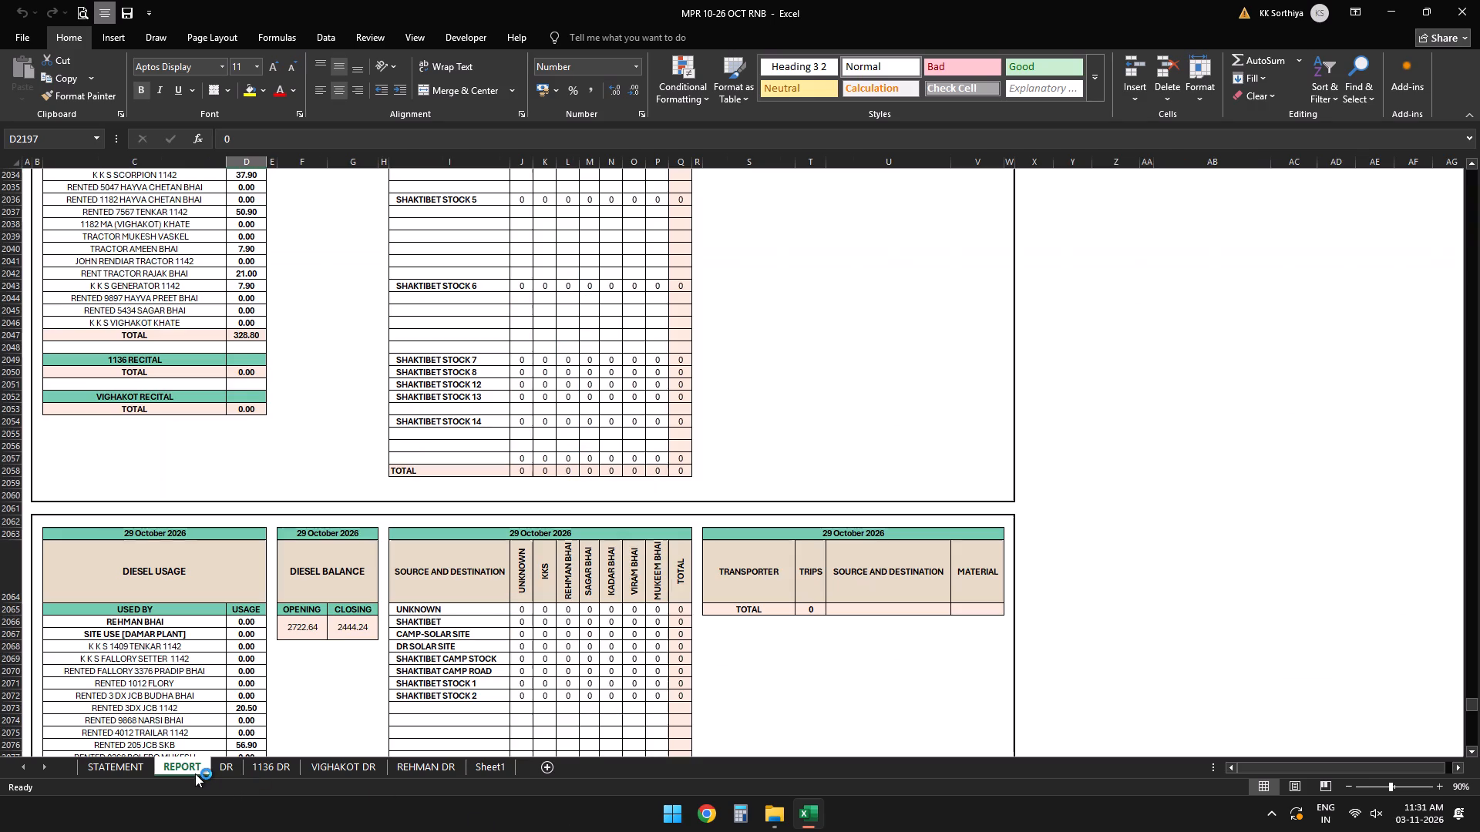
scroll(382, 584, up, 12)
scroll(382, 584, down, 1)
scroll(382, 584, up, 2)
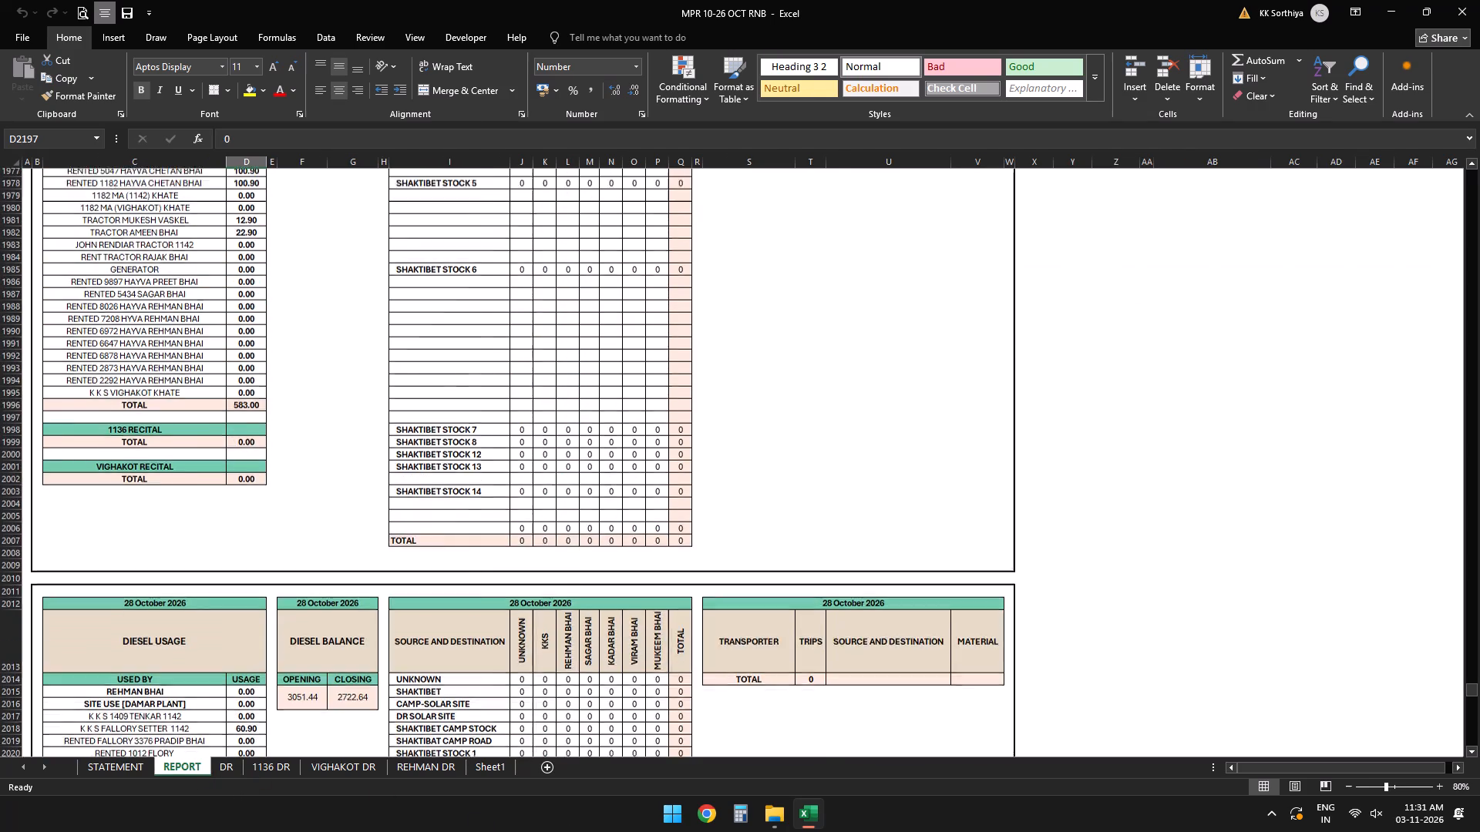
scroll(382, 584, up, 19)
scroll(382, 584, down, 1)
scroll(382, 584, up, 1)
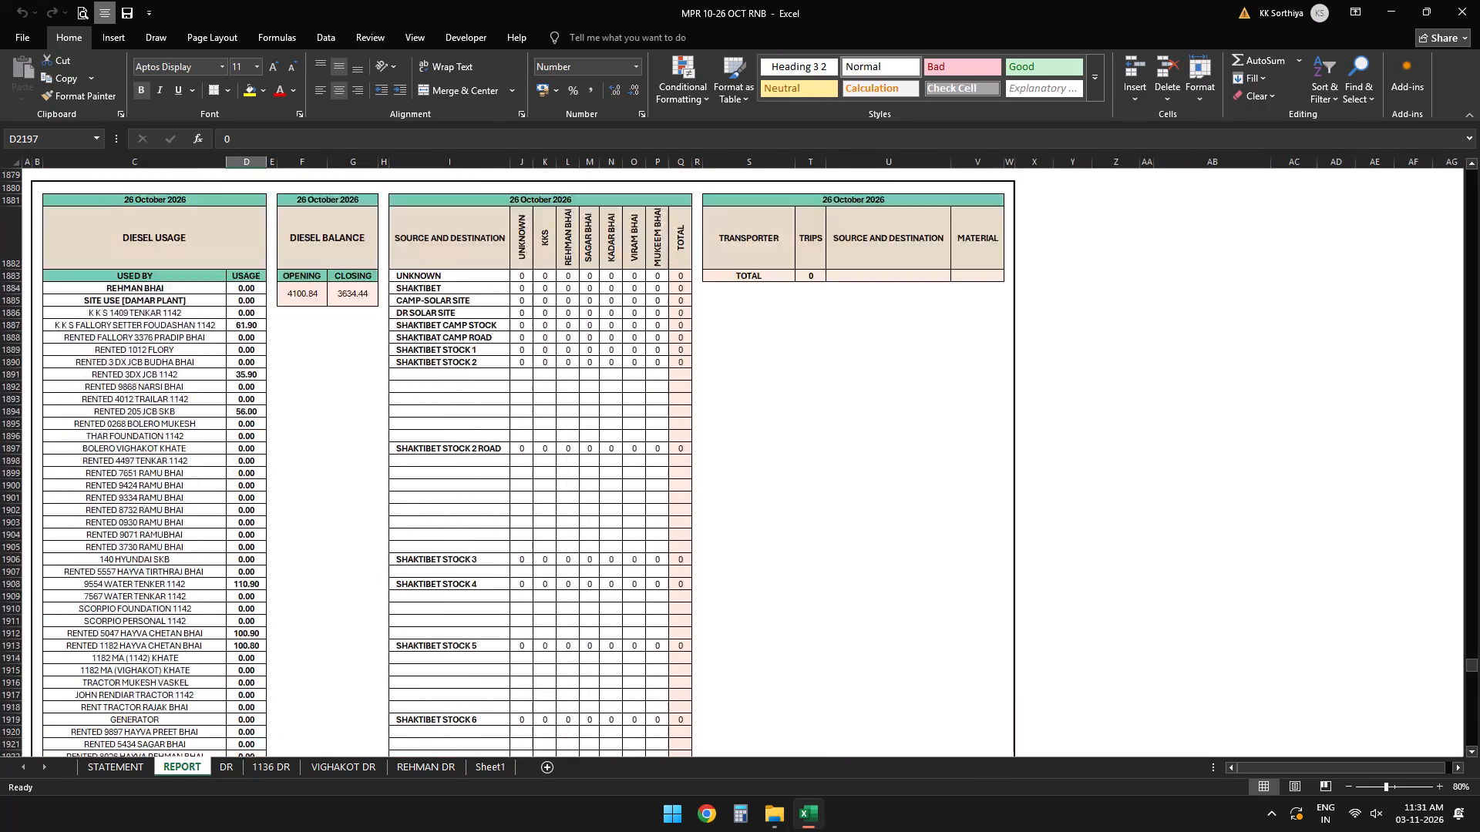
scroll(382, 584, up, 4)
scroll(382, 584, down, 1)
scroll(382, 584, up, 17)
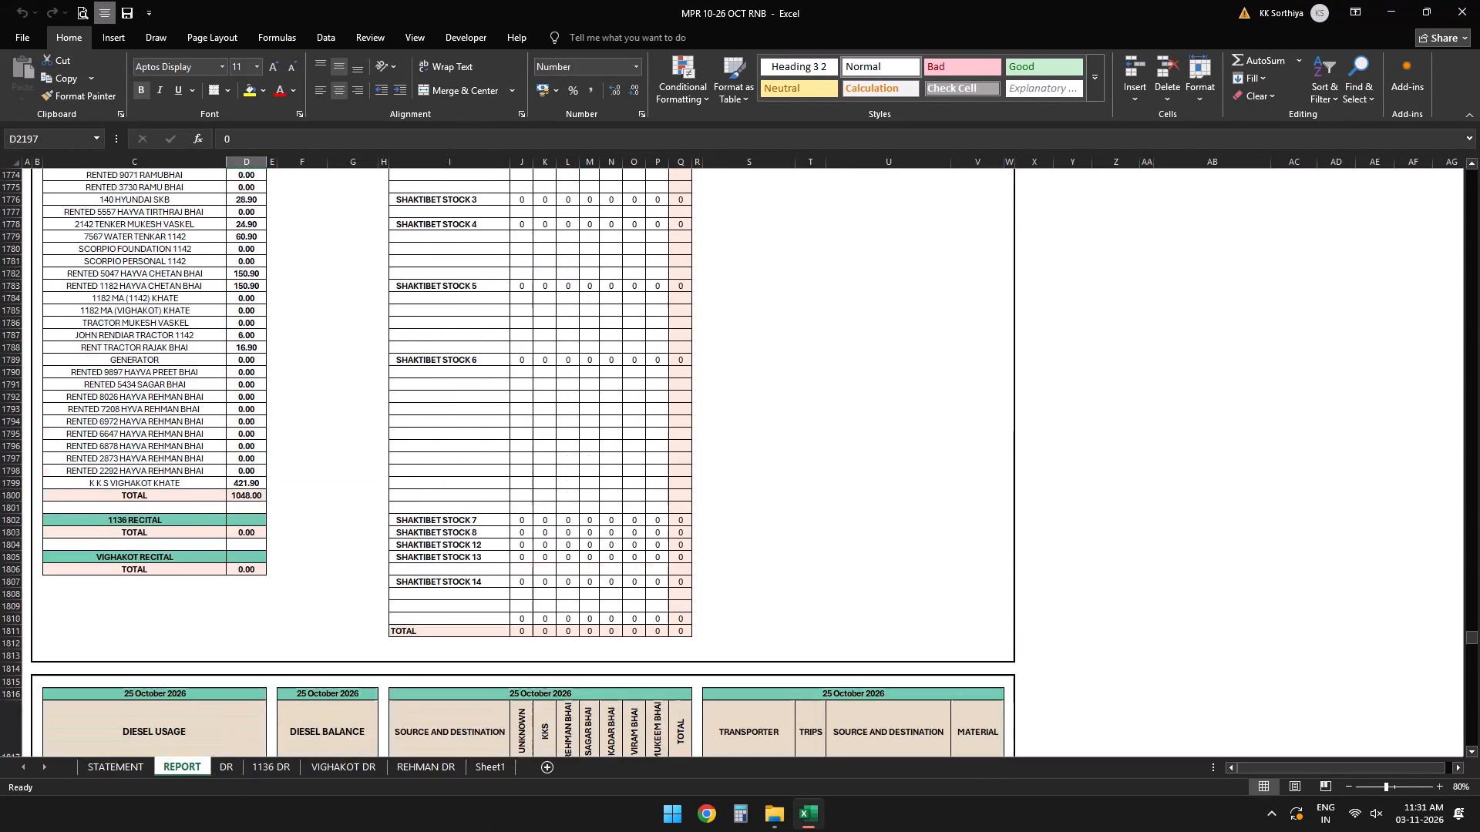
scroll(382, 584, down, 1)
scroll(382, 584, up, 1)
scroll(382, 584, down, 1)
scroll(382, 584, up, 11)
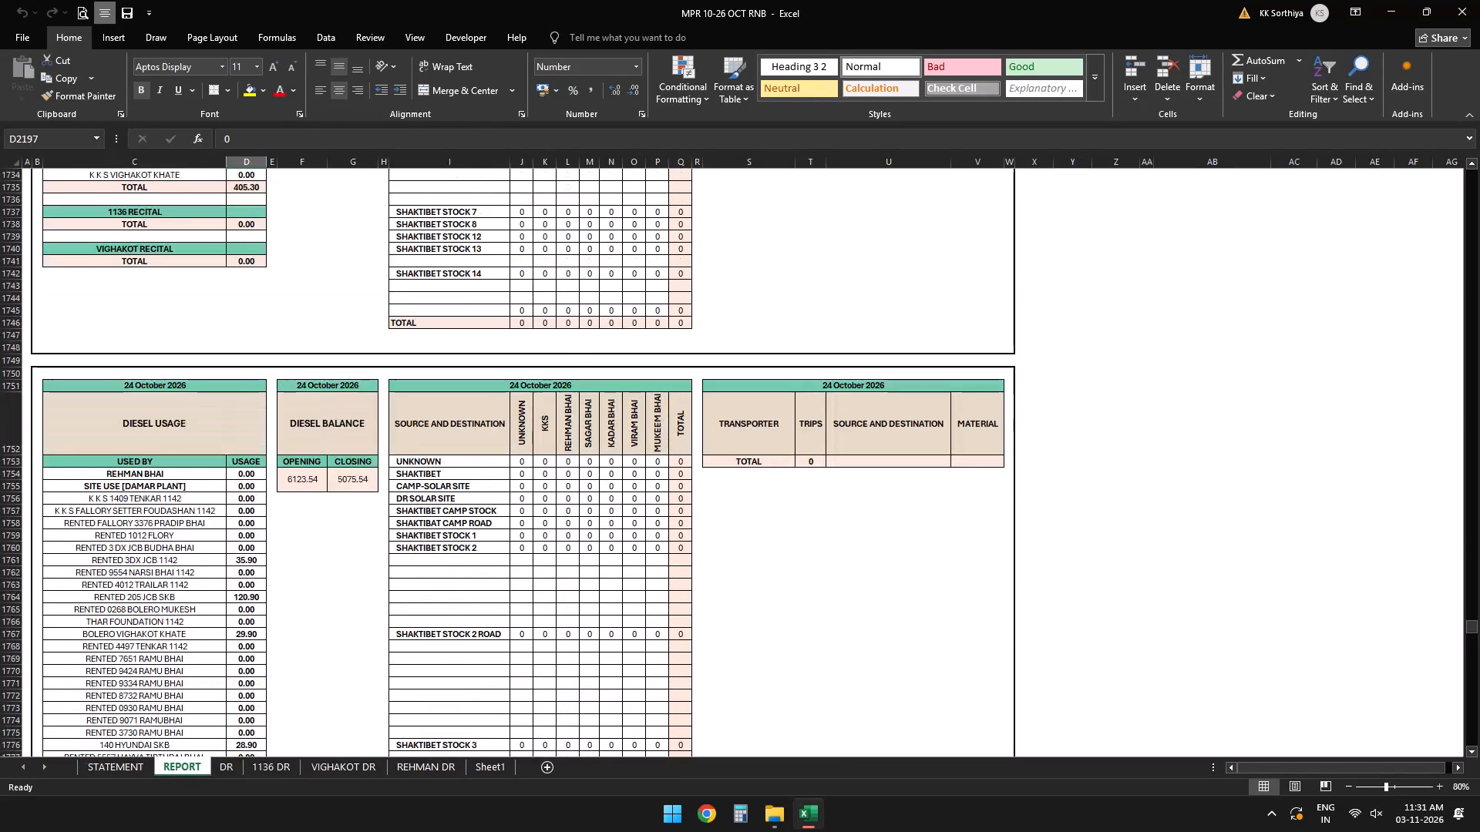
scroll(382, 584, up, 17)
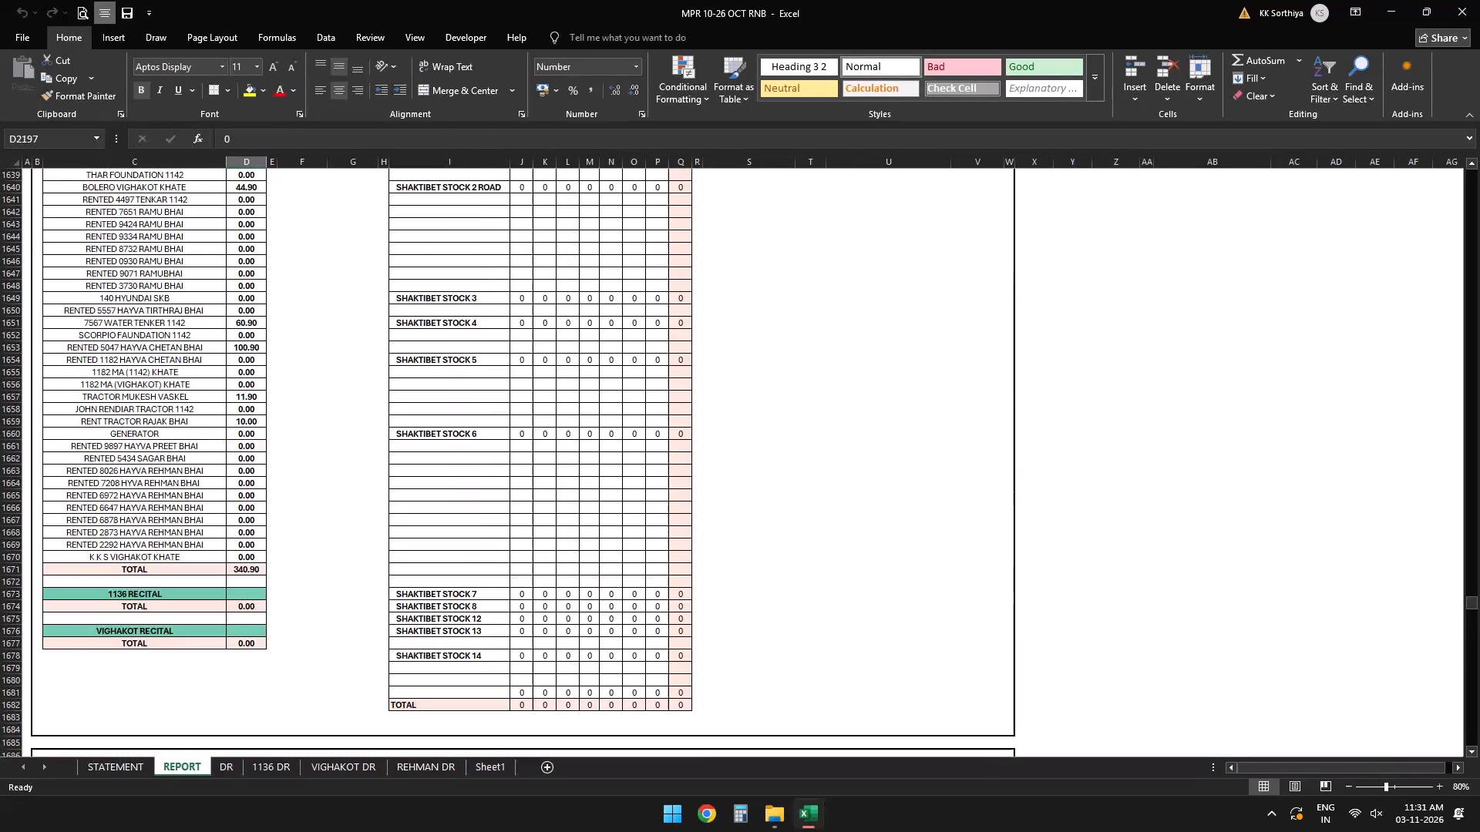
scroll(382, 584, up, 4)
scroll(382, 584, down, 2)
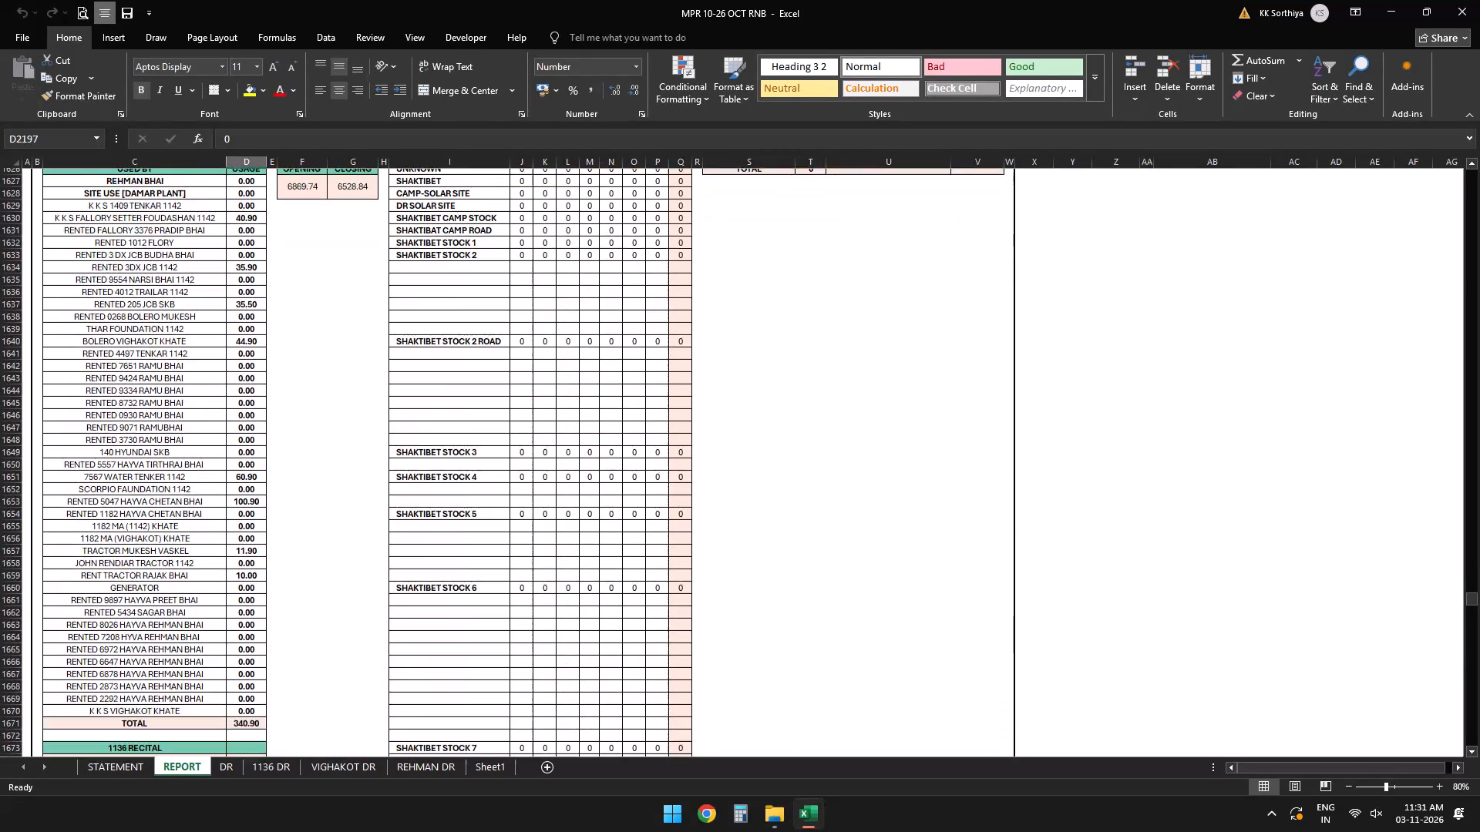
scroll(382, 584, up, 1)
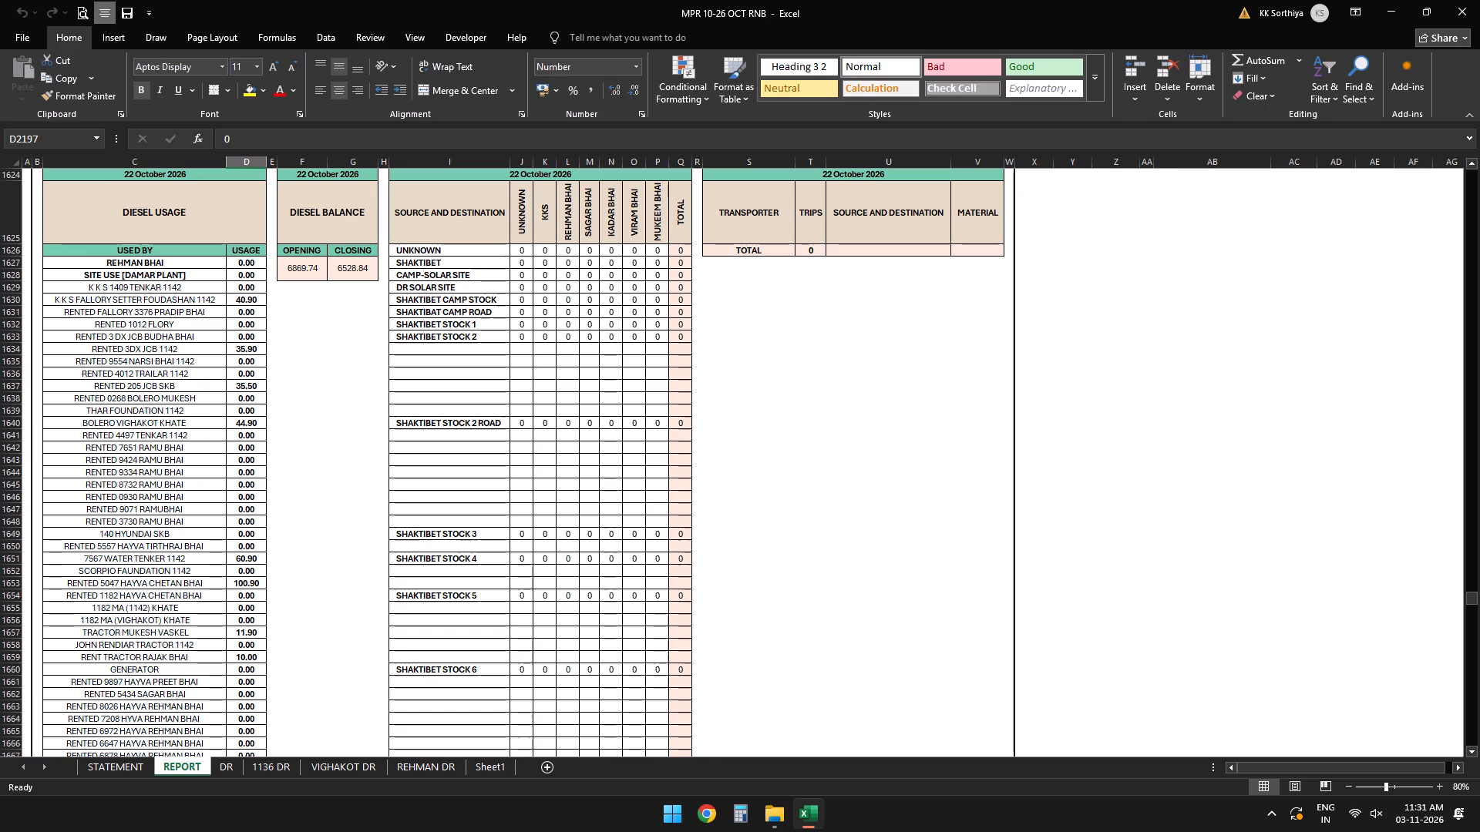
On the DR sheet, examine the 21-10-2026 row from the 1142 column across to the KKS 205 JCB column.
click(230, 765)
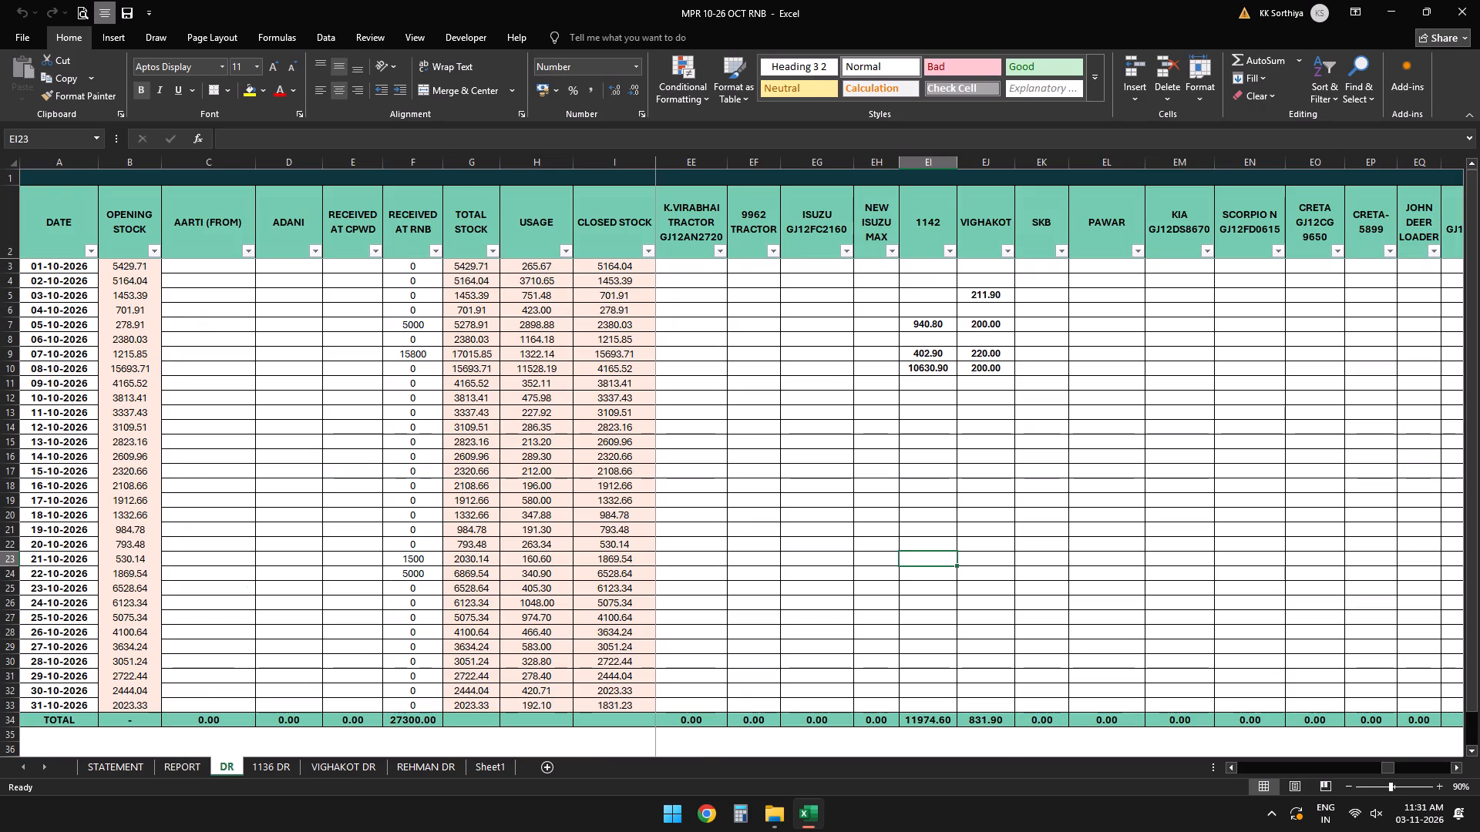
key(Right)
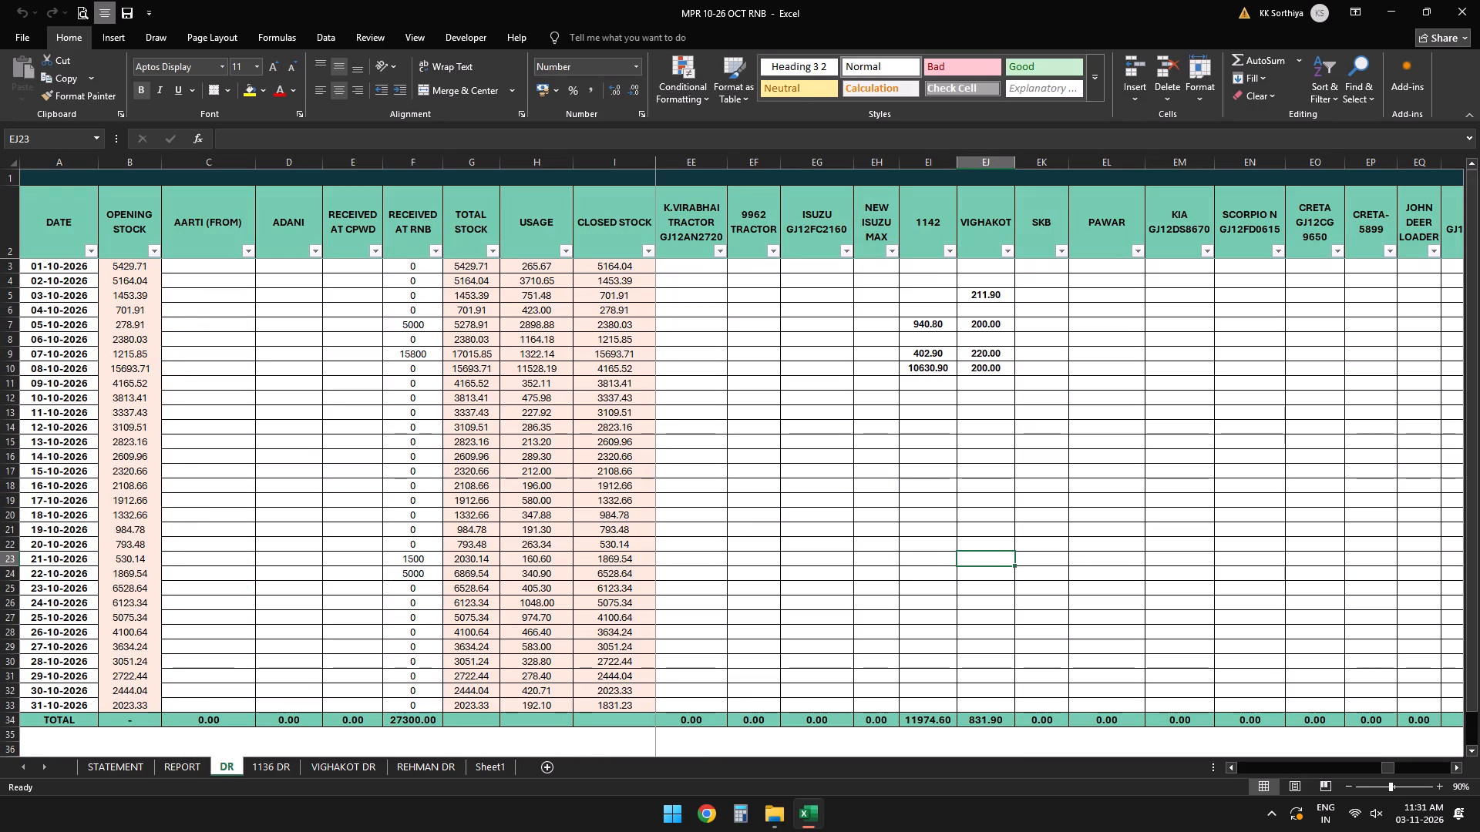
key(Right)
key(Right)
key(Right)
key(Right)
key(Right)
key(Right)
key(Right)
key(Right)
key(Right)
key(Right)
key(Right)
key(Right)
key(Right)
key(Right)
key(Right)
key(Right)
key(Right)
key(Right)
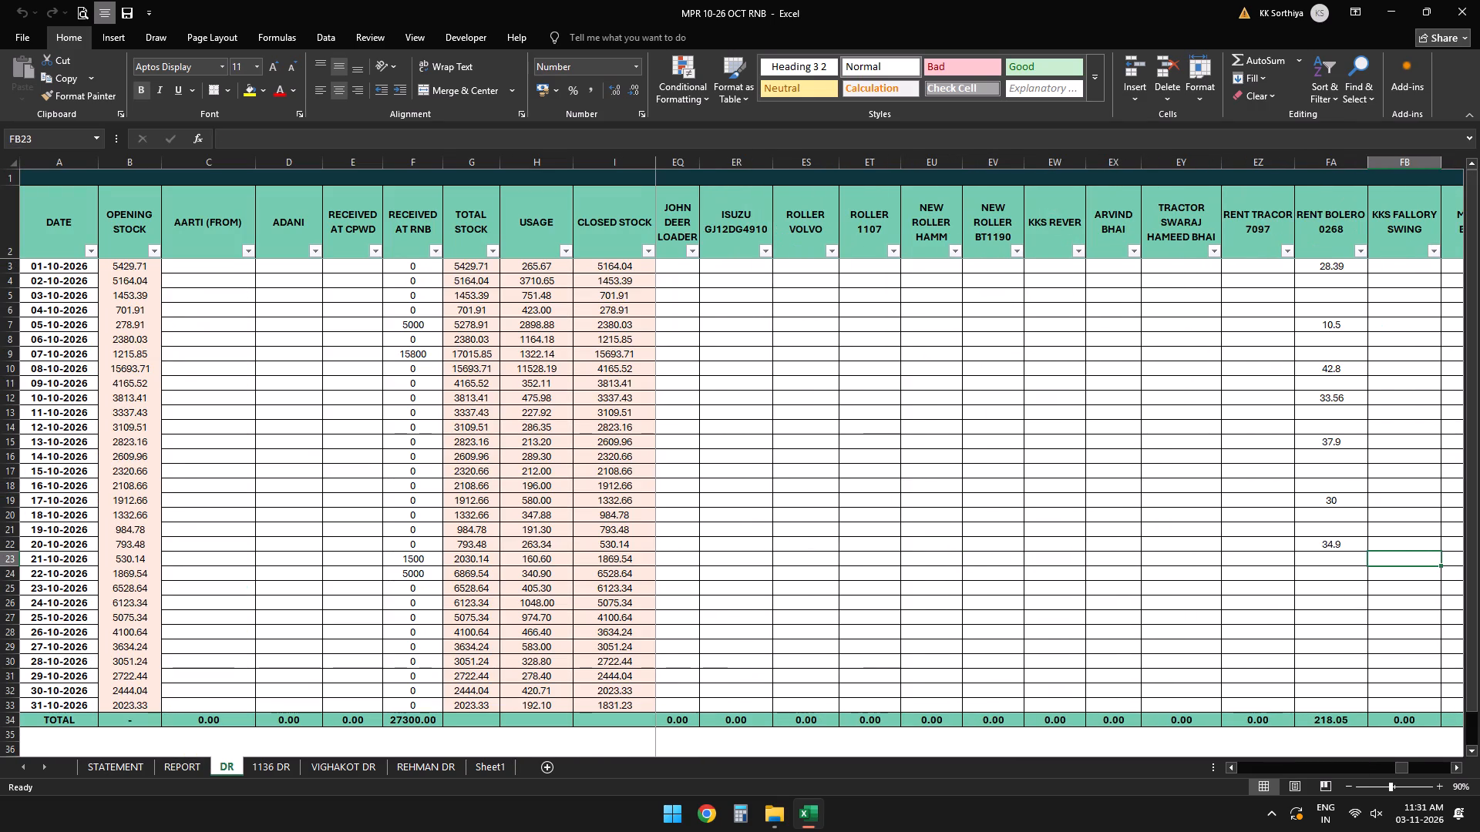
key(Right)
key(Right)
key(Right)
key(Right)
key(Right)
key(Right)
key(Right)
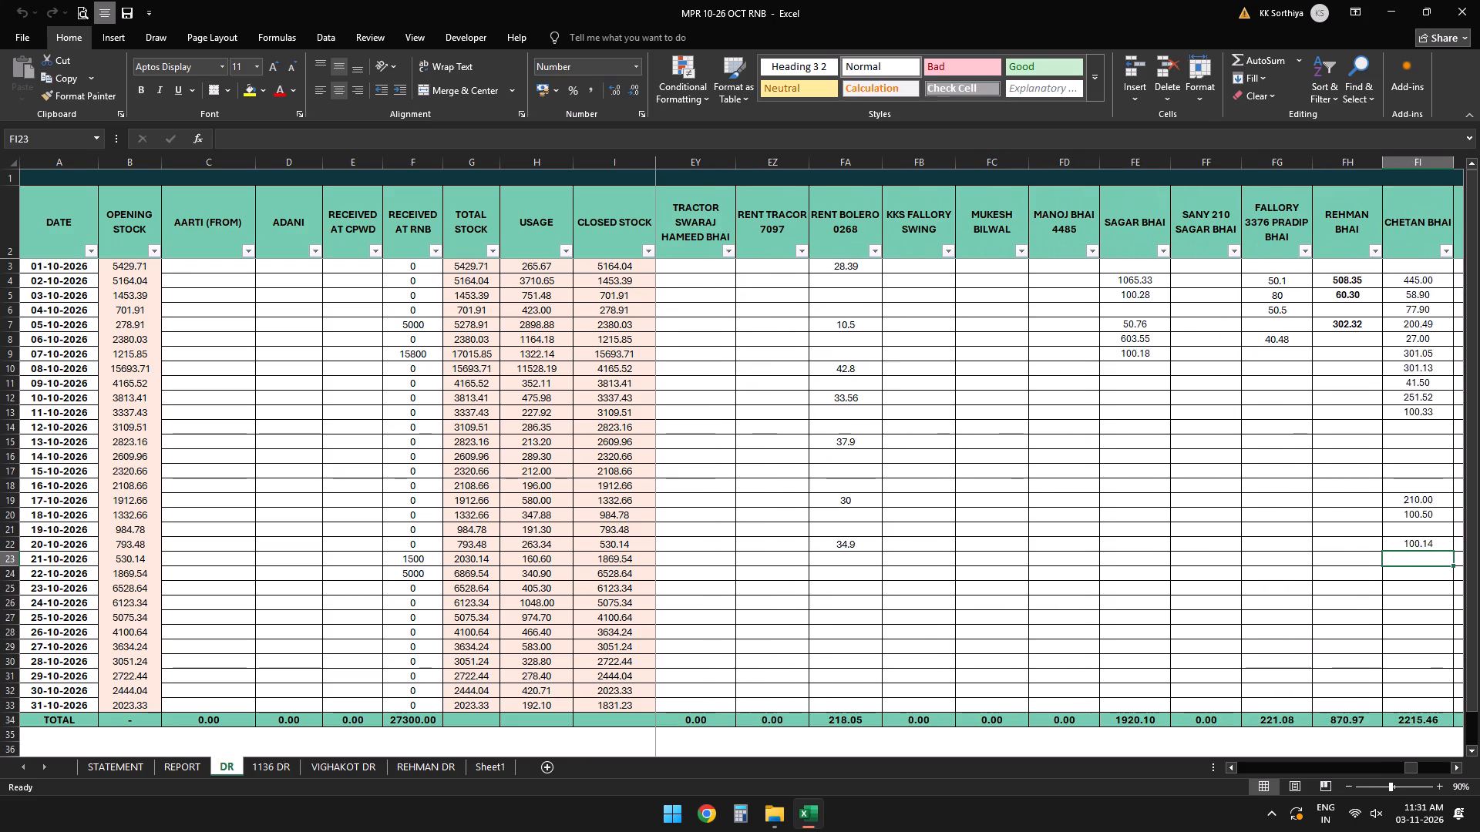
key(Right)
key(Right)
key(Right)
key(Right)
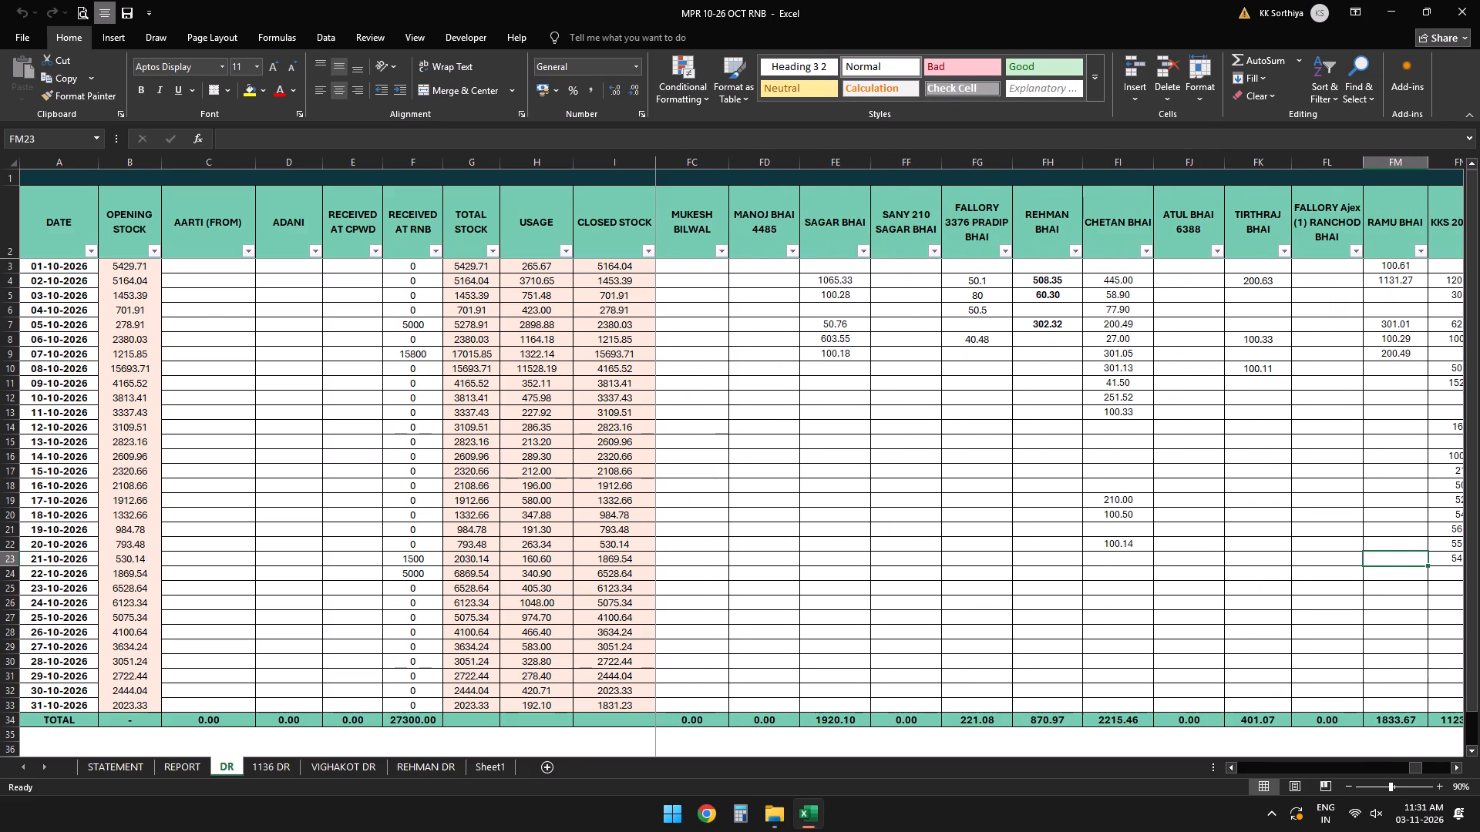
key(Right)
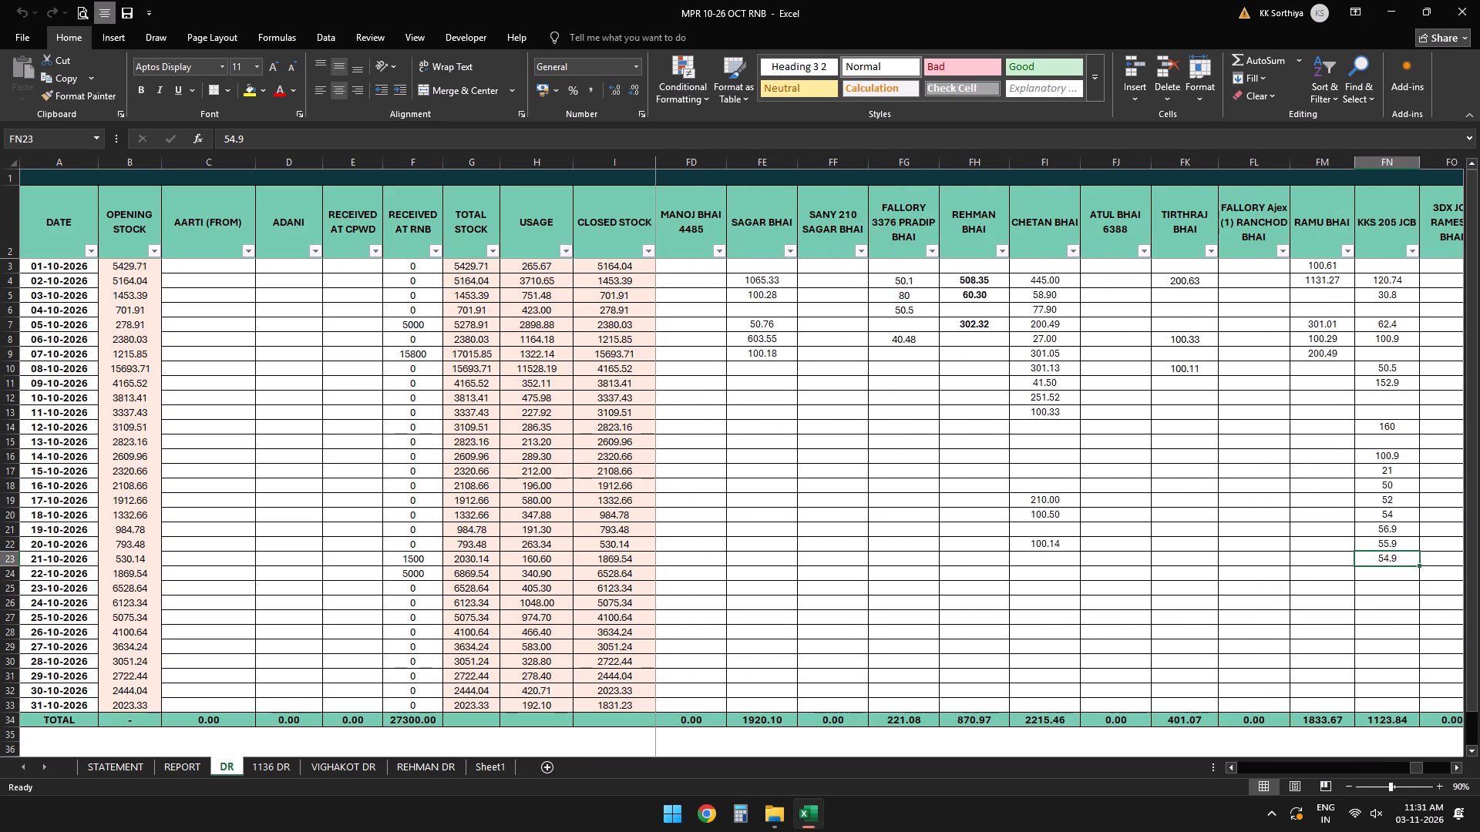
Examine the 22-10-2026 row on the DR sheet from the KKS 205 JCB column across to the KADAR BHAI column.
key(Down)
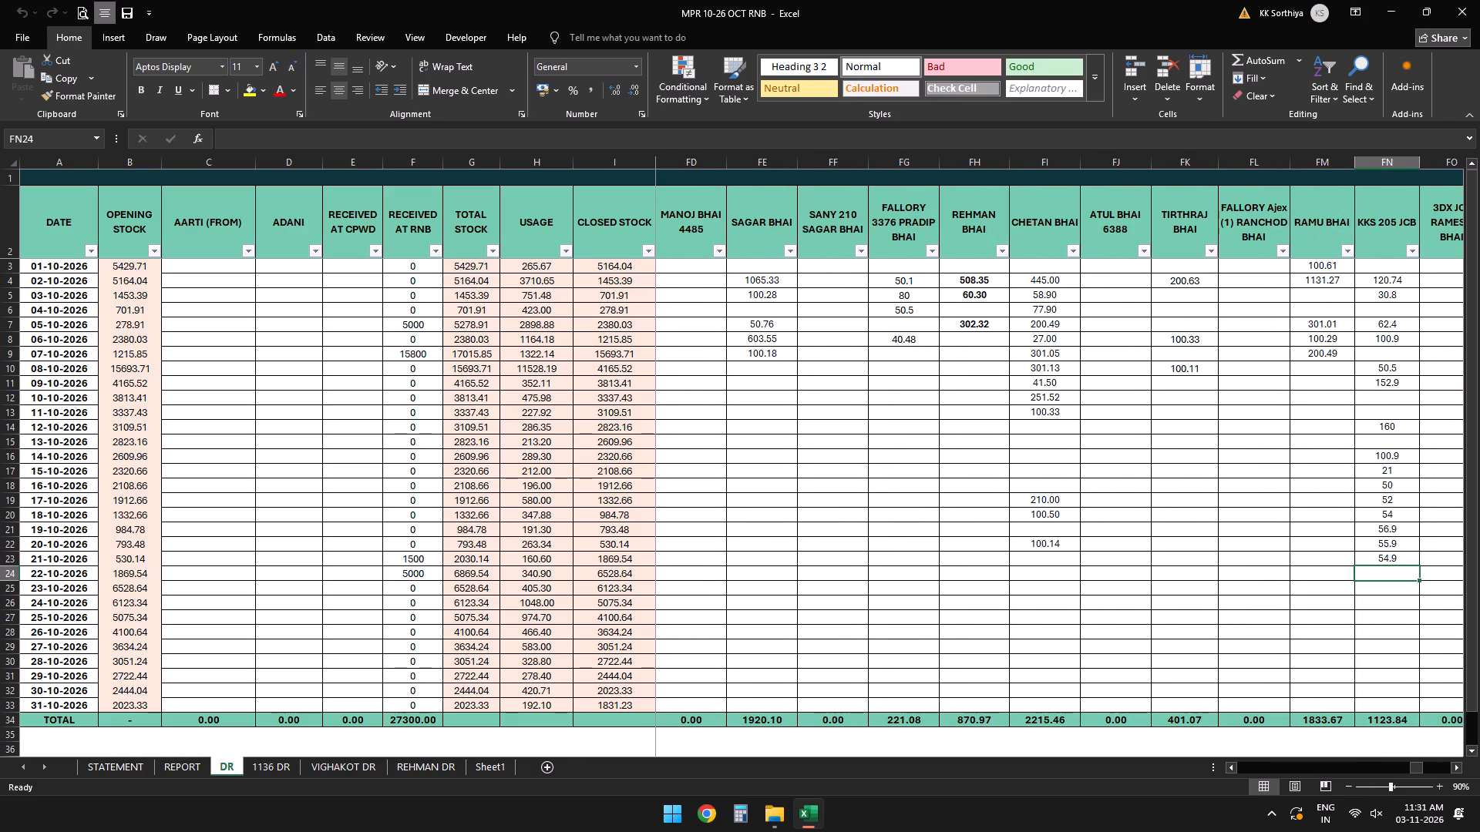
key(Right)
key(Right)
key(Right)
key(Right)
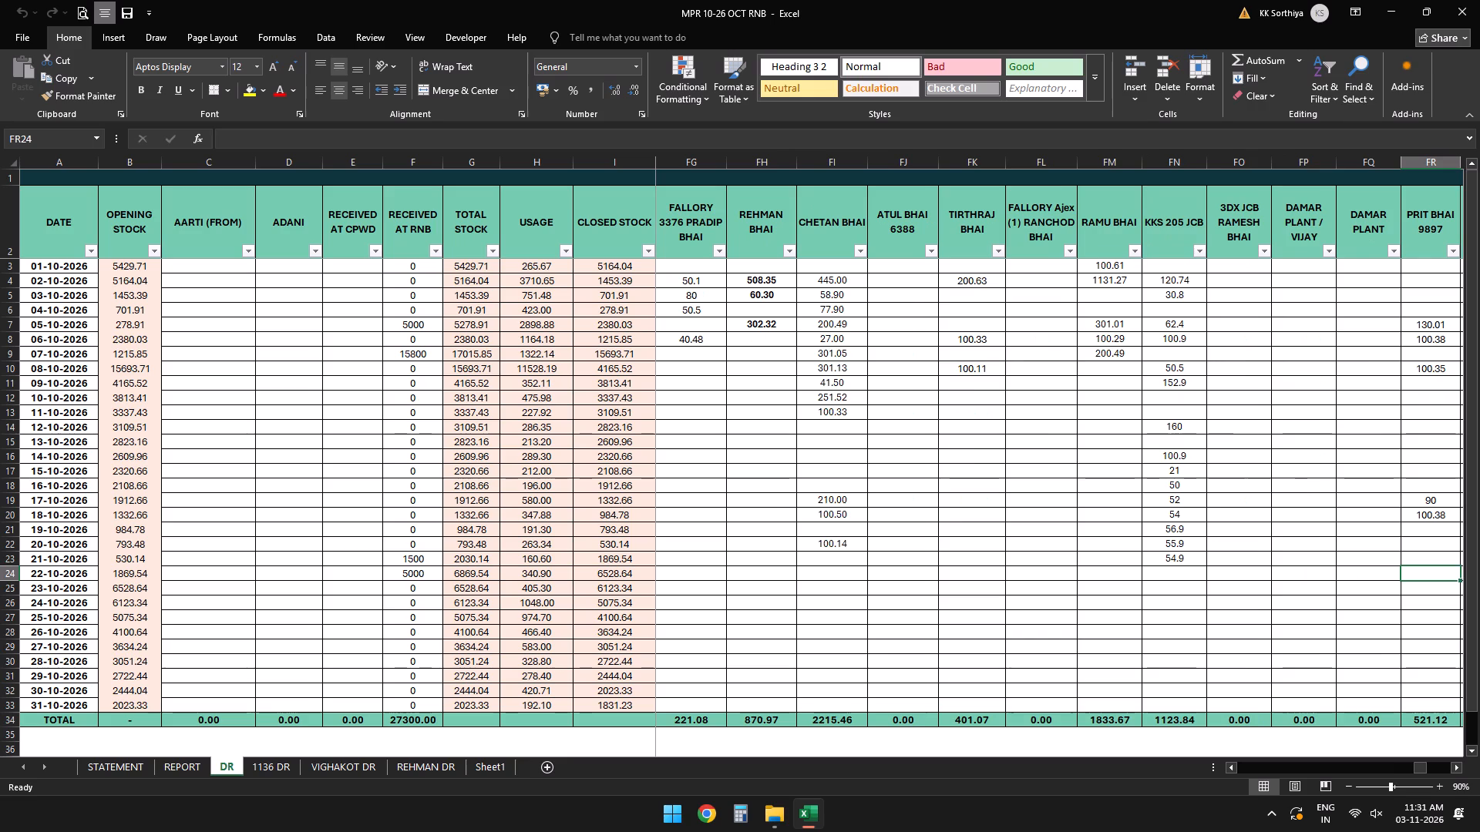
key(Right)
key(Right)
key(Right)
key(Right)
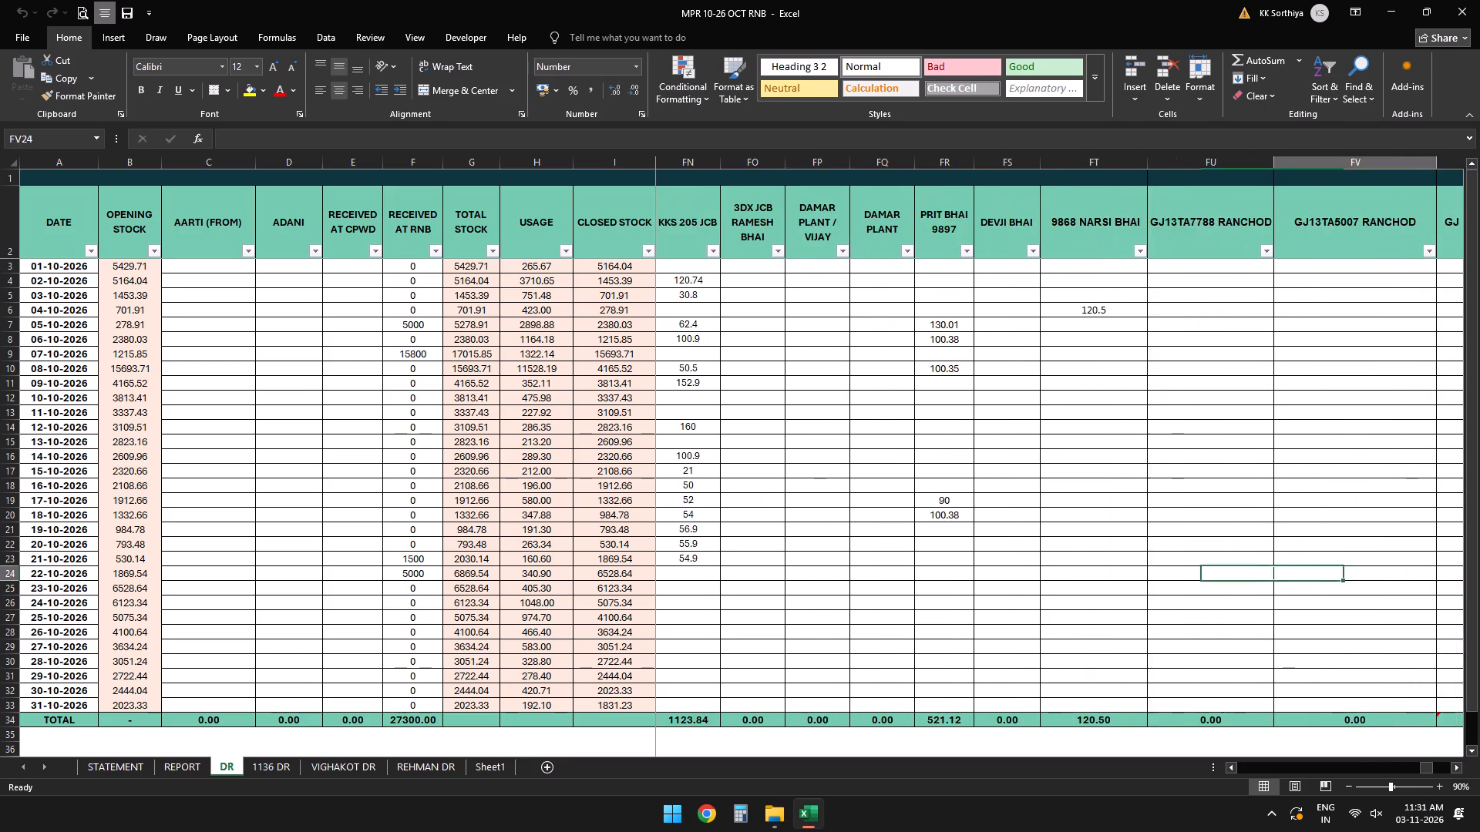
key(Right)
key(Right)
key(Right)
key(Right)
key(Right)
key(Right)
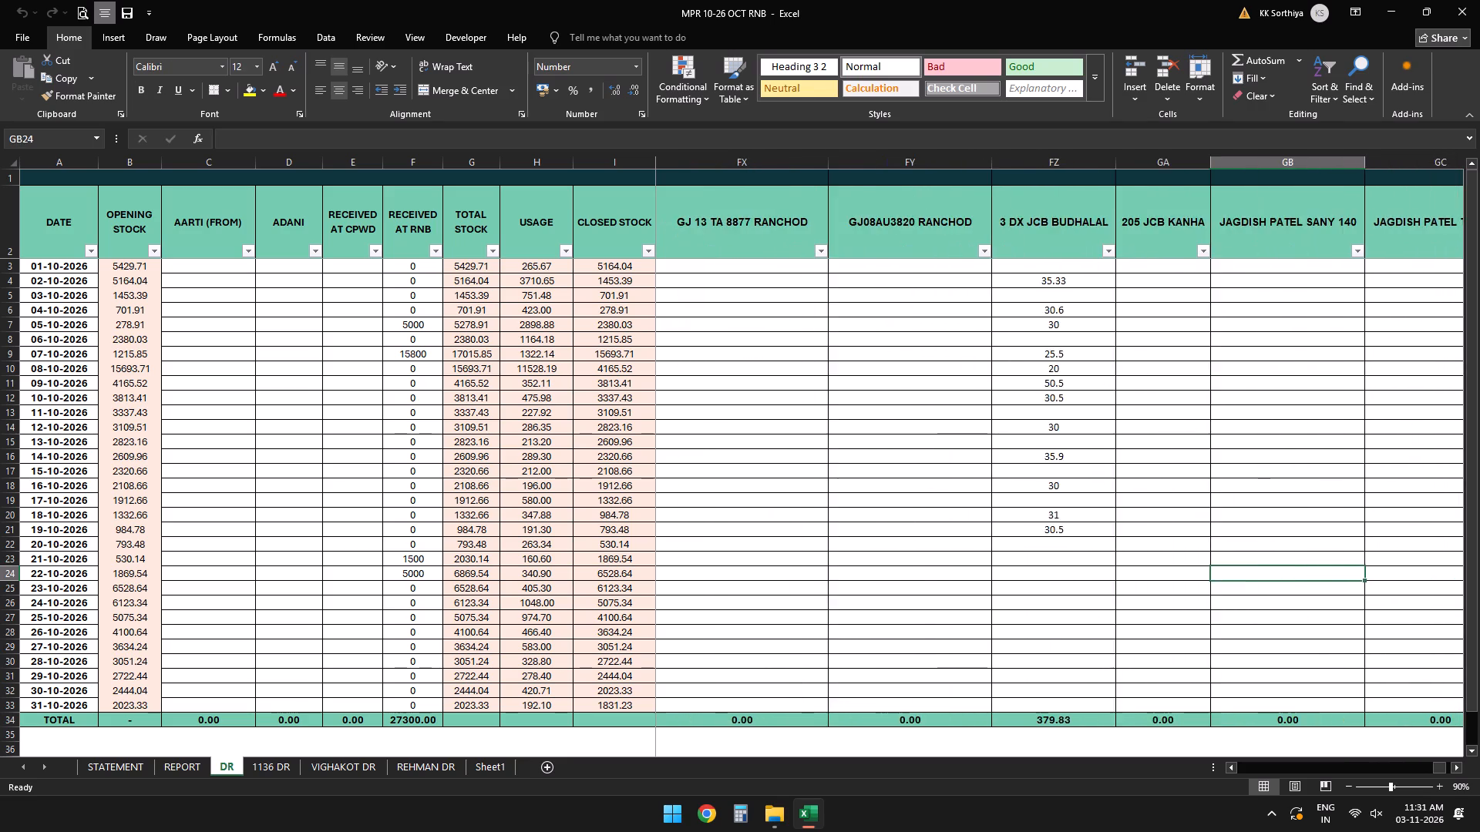
key(Right)
key(Right)
key(Right)
key(Right)
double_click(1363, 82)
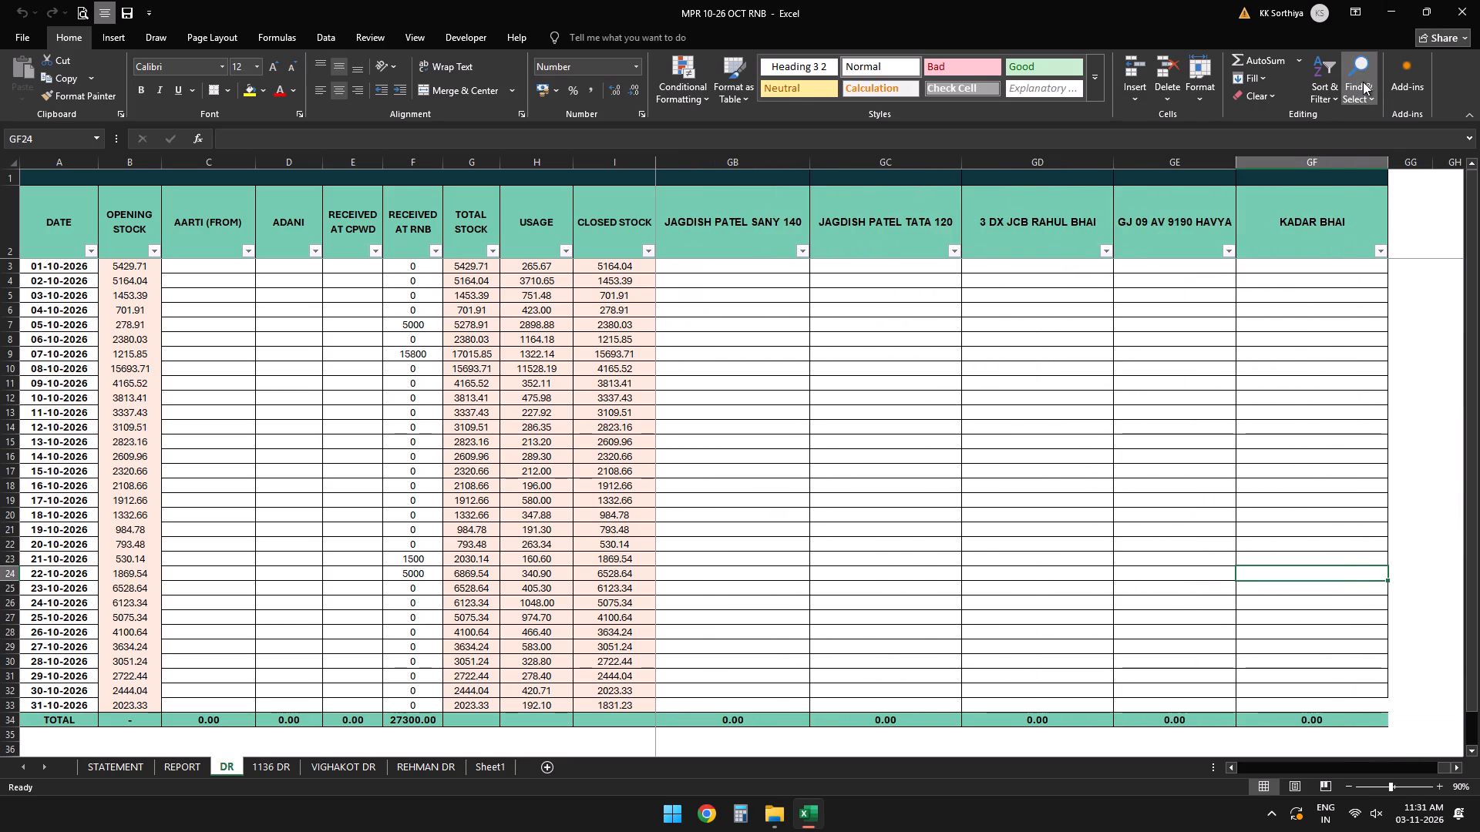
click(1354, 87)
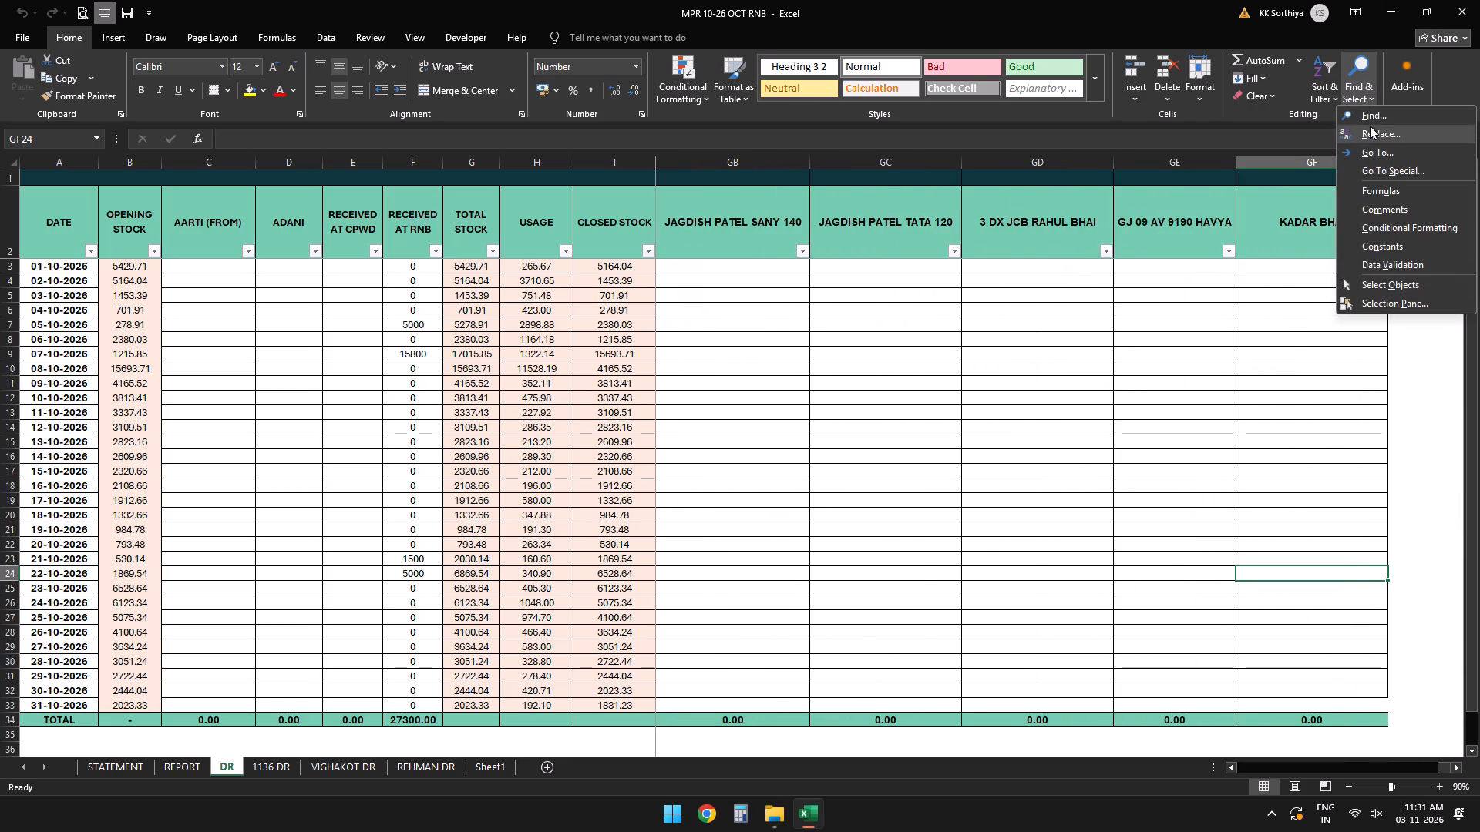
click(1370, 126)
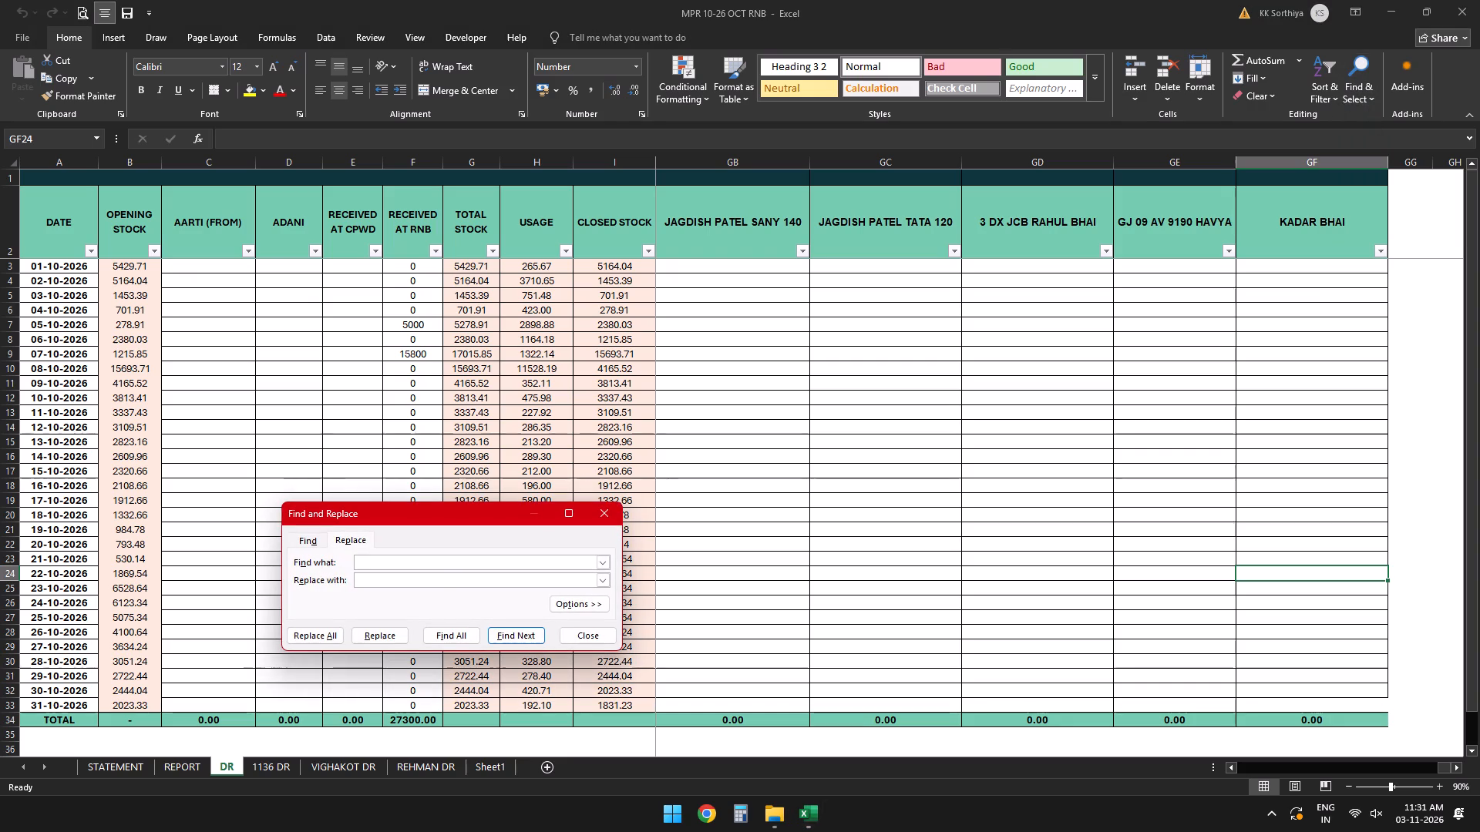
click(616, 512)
Search the DR sheet for "chetan" and select the 20-10-2026 entry in the CHETAN BHAI column.
double_click(1374, 82)
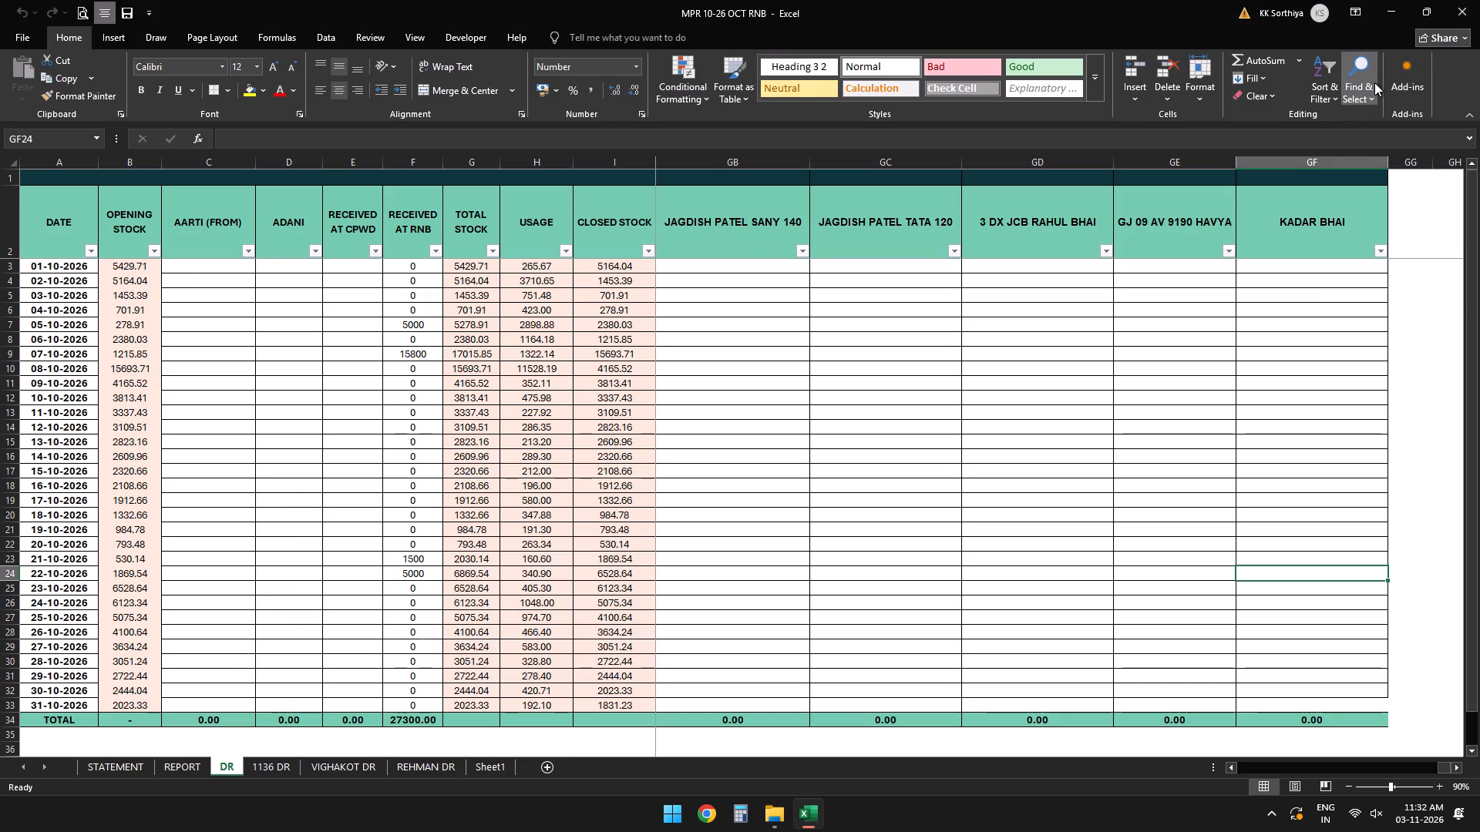
click(1374, 82)
click(1373, 109)
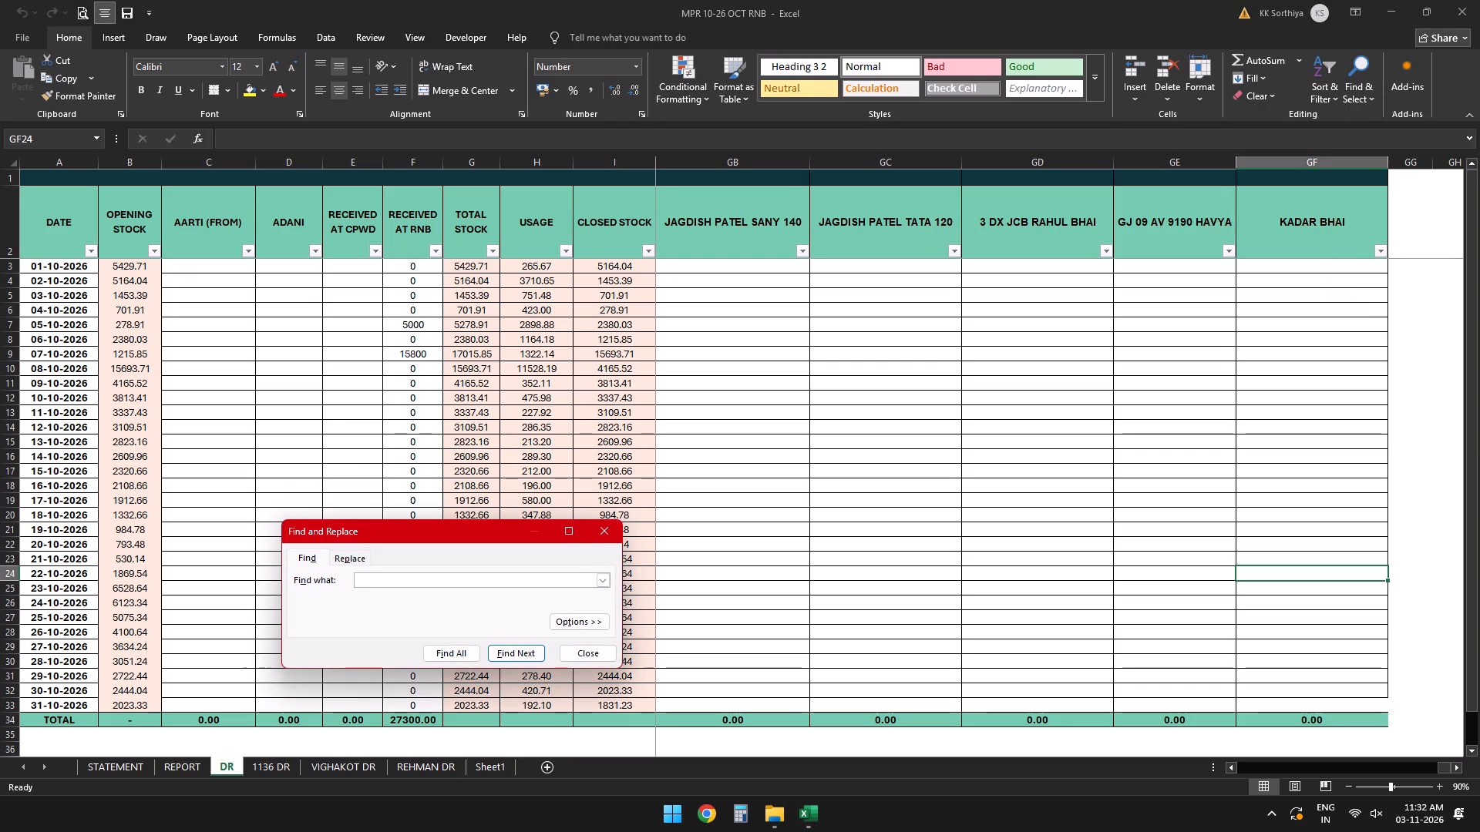
text(chet)
text(an)
key(Return)
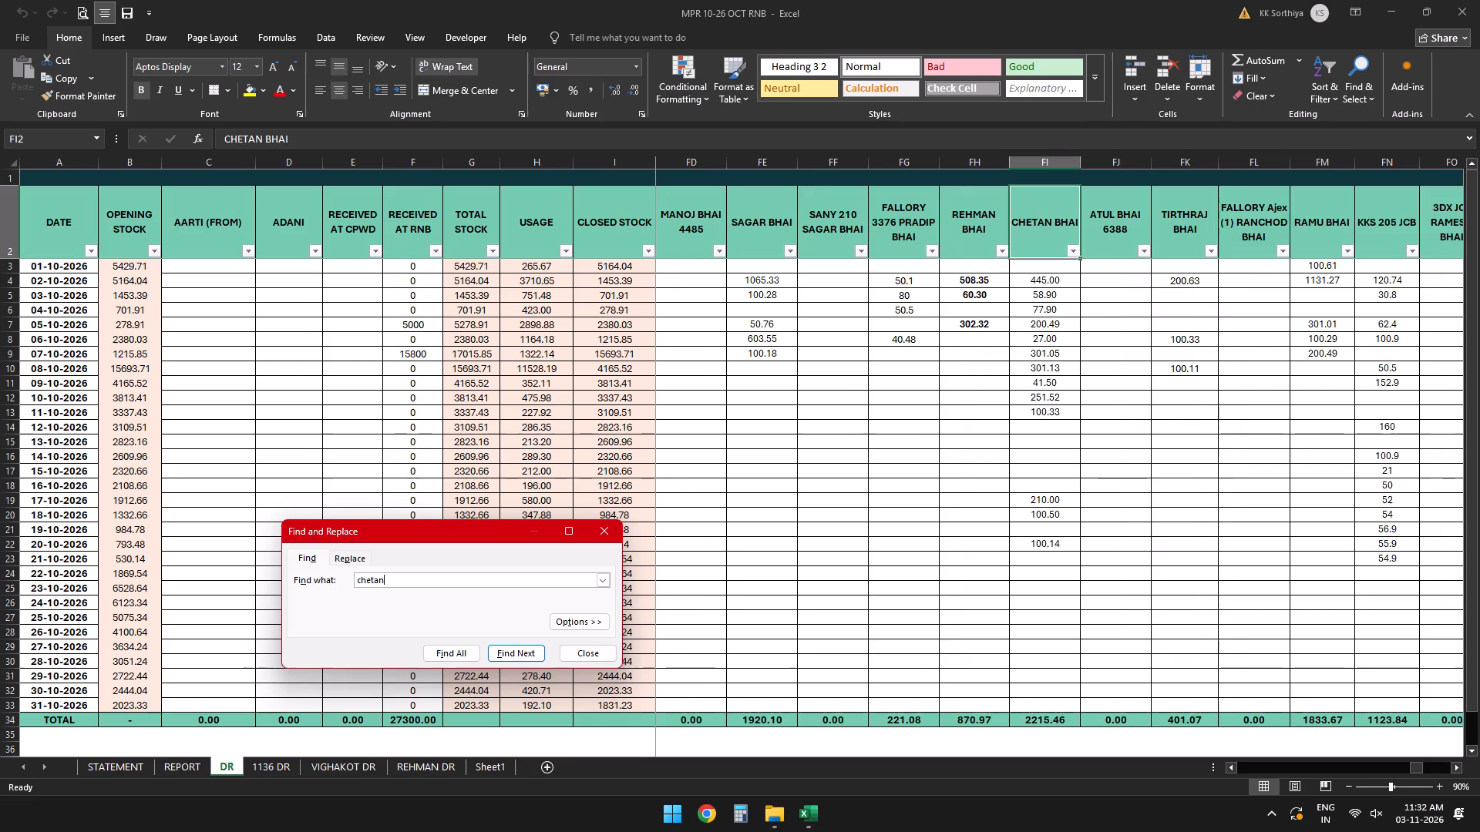
click(1048, 540)
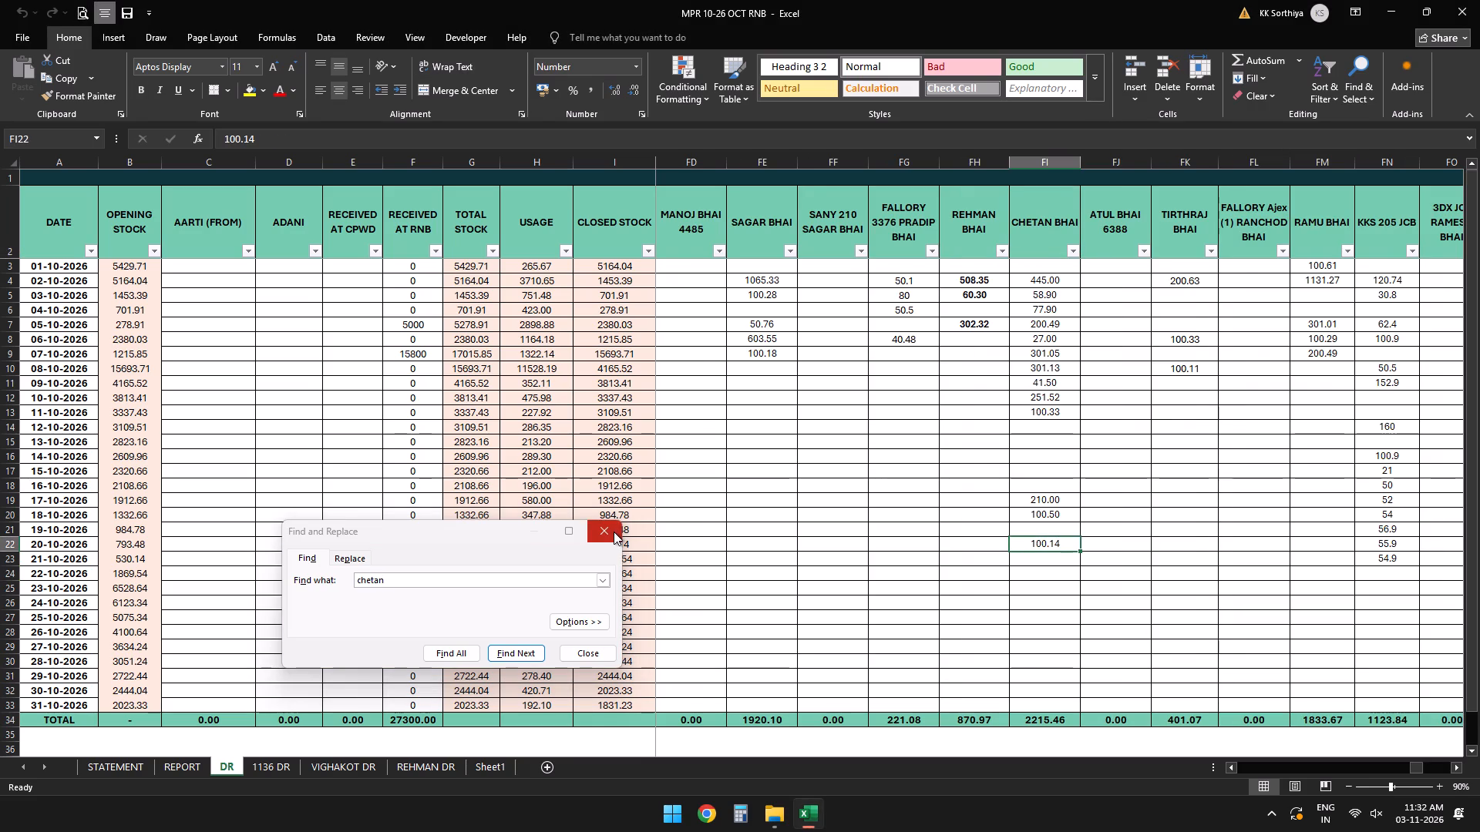
click(614, 532)
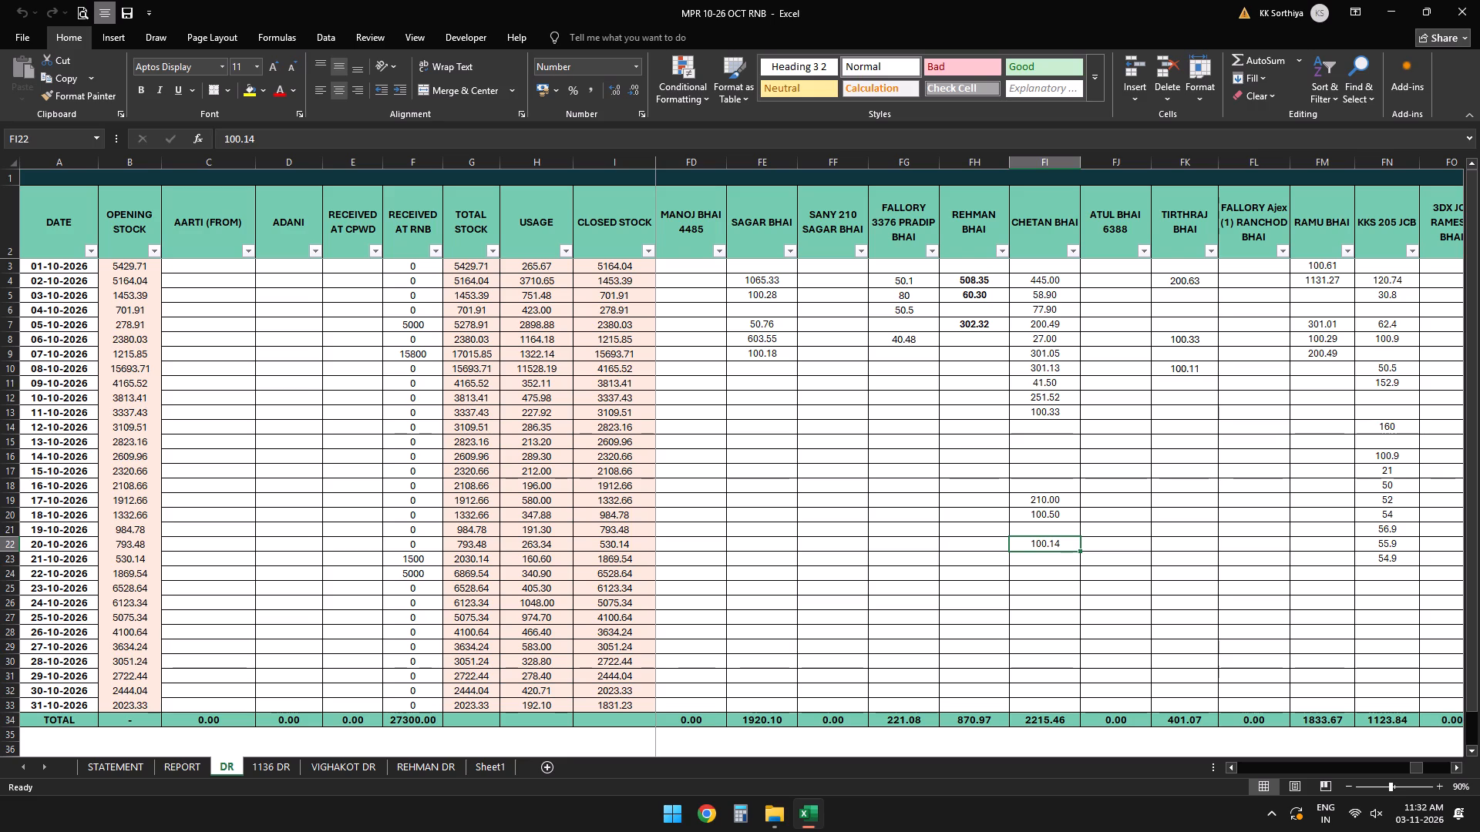
Close the MPR 10-26 OCT RNB workbook.
click(1479, 0)
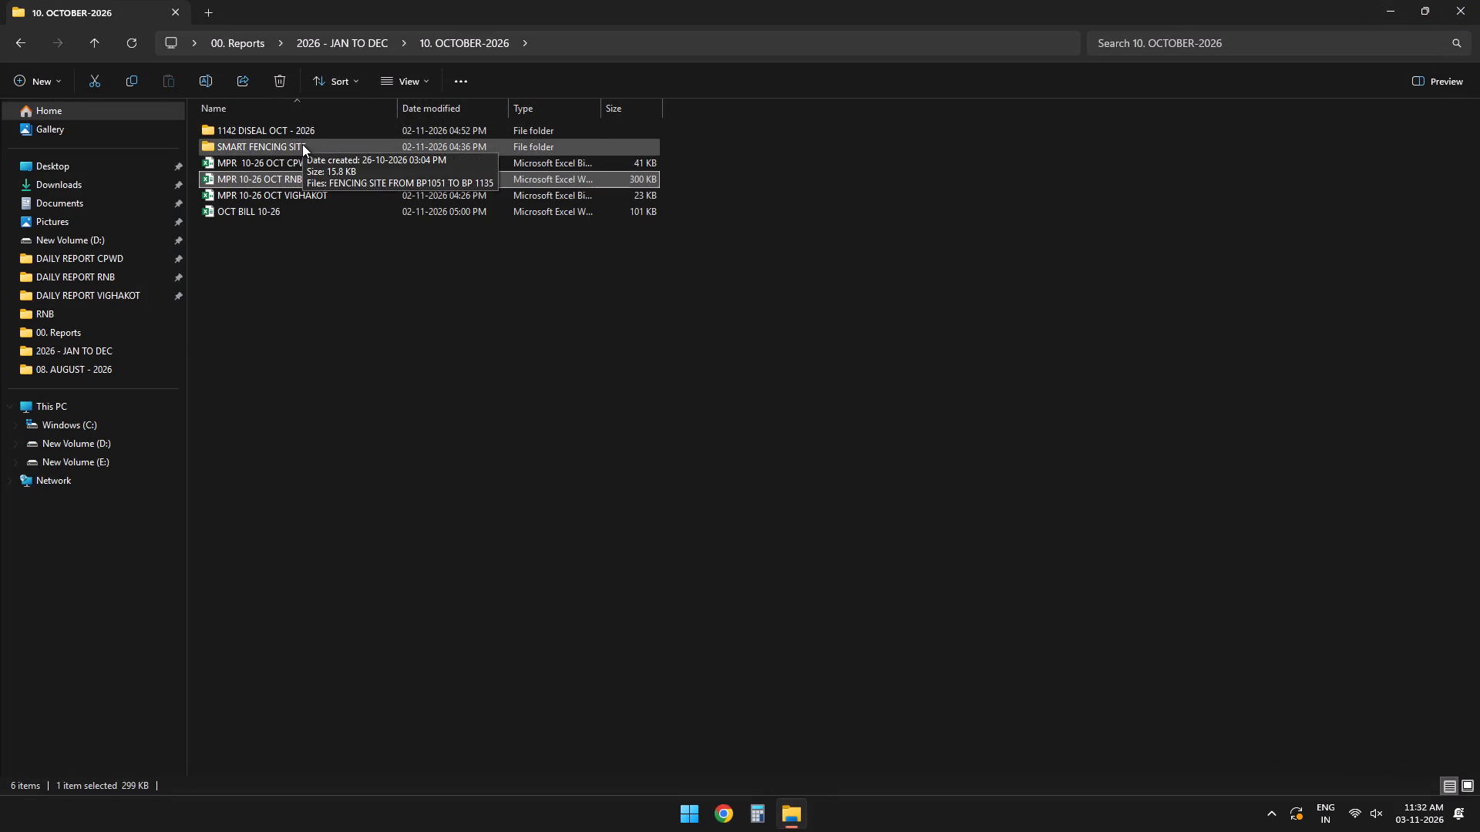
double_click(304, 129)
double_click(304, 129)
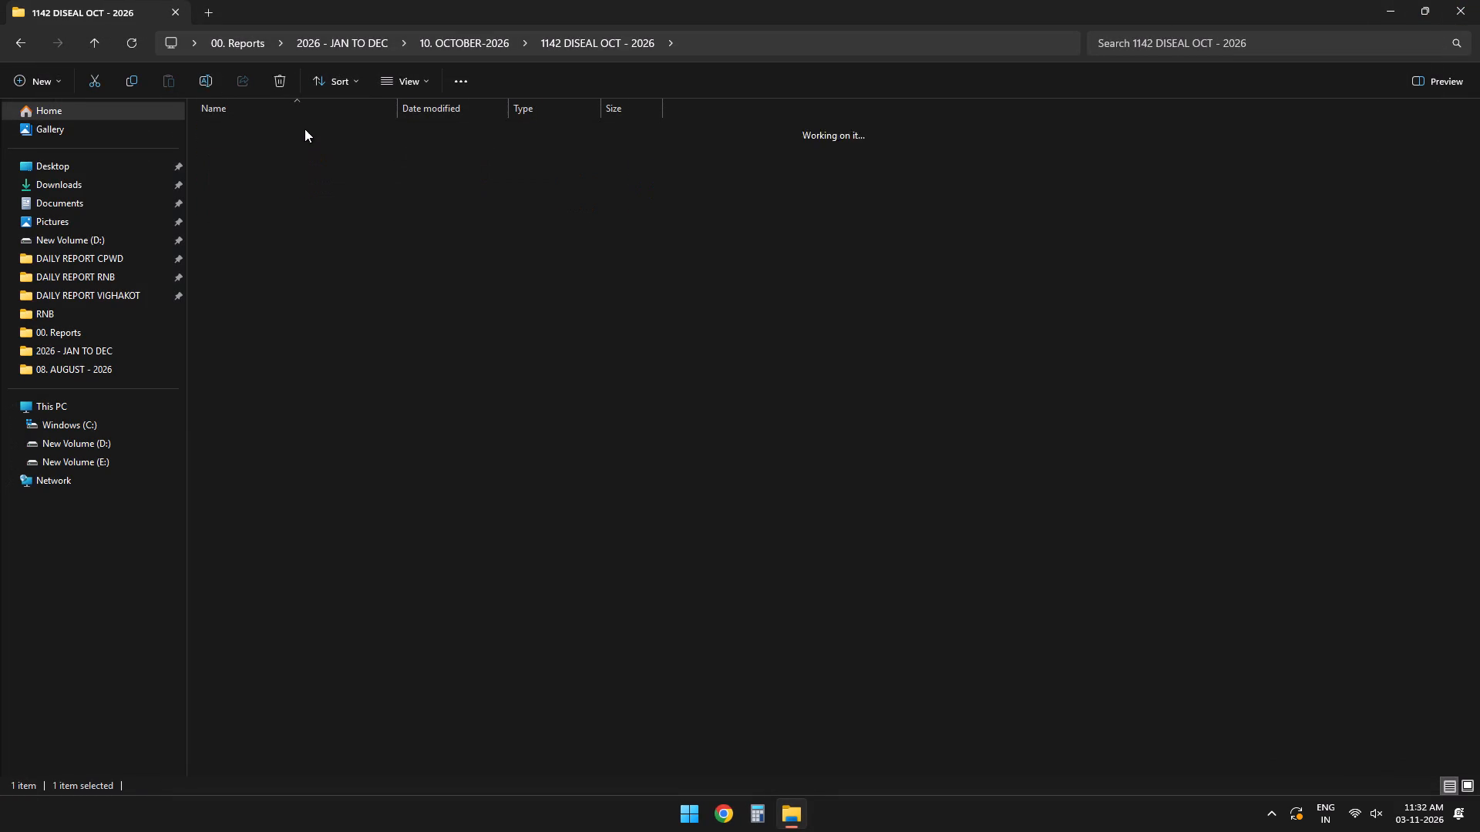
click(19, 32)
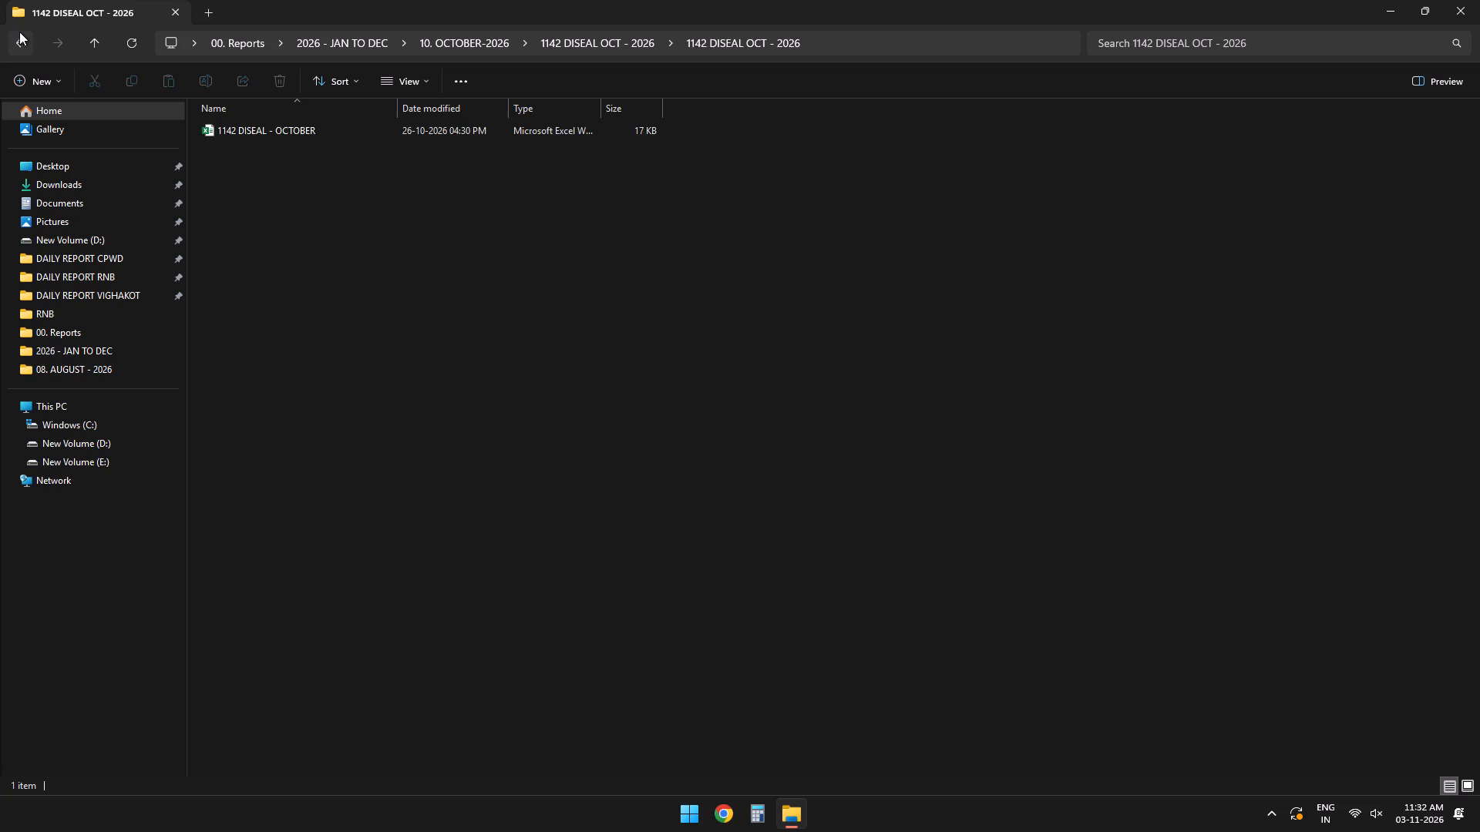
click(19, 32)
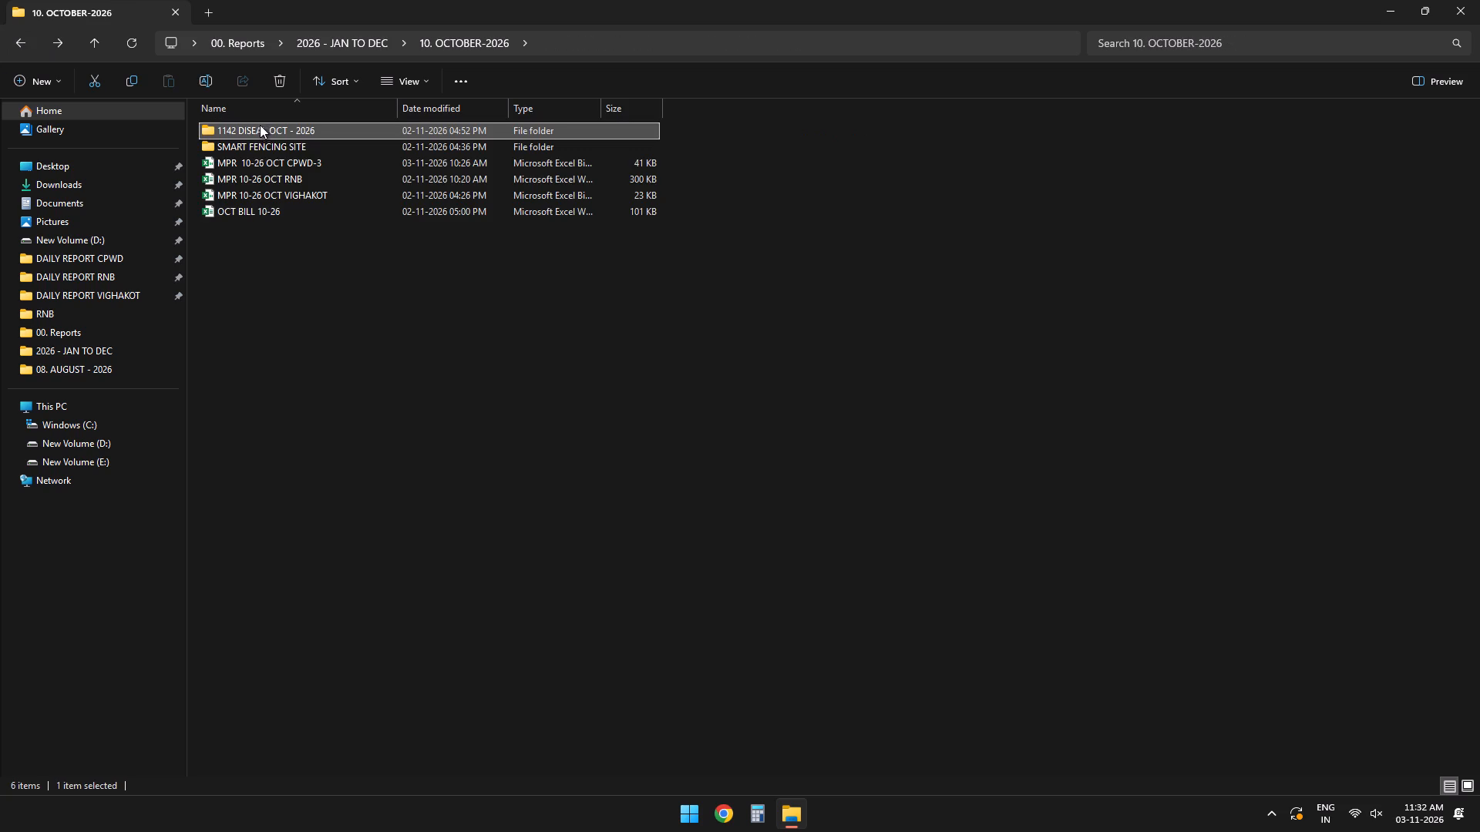
Open the workbook 1142 DISEAL - OCTOBER from the nested 1142 DISEAL OCT - 2026 folders in 10. OCTOBER-2026.
double_click(260, 127)
double_click(260, 127)
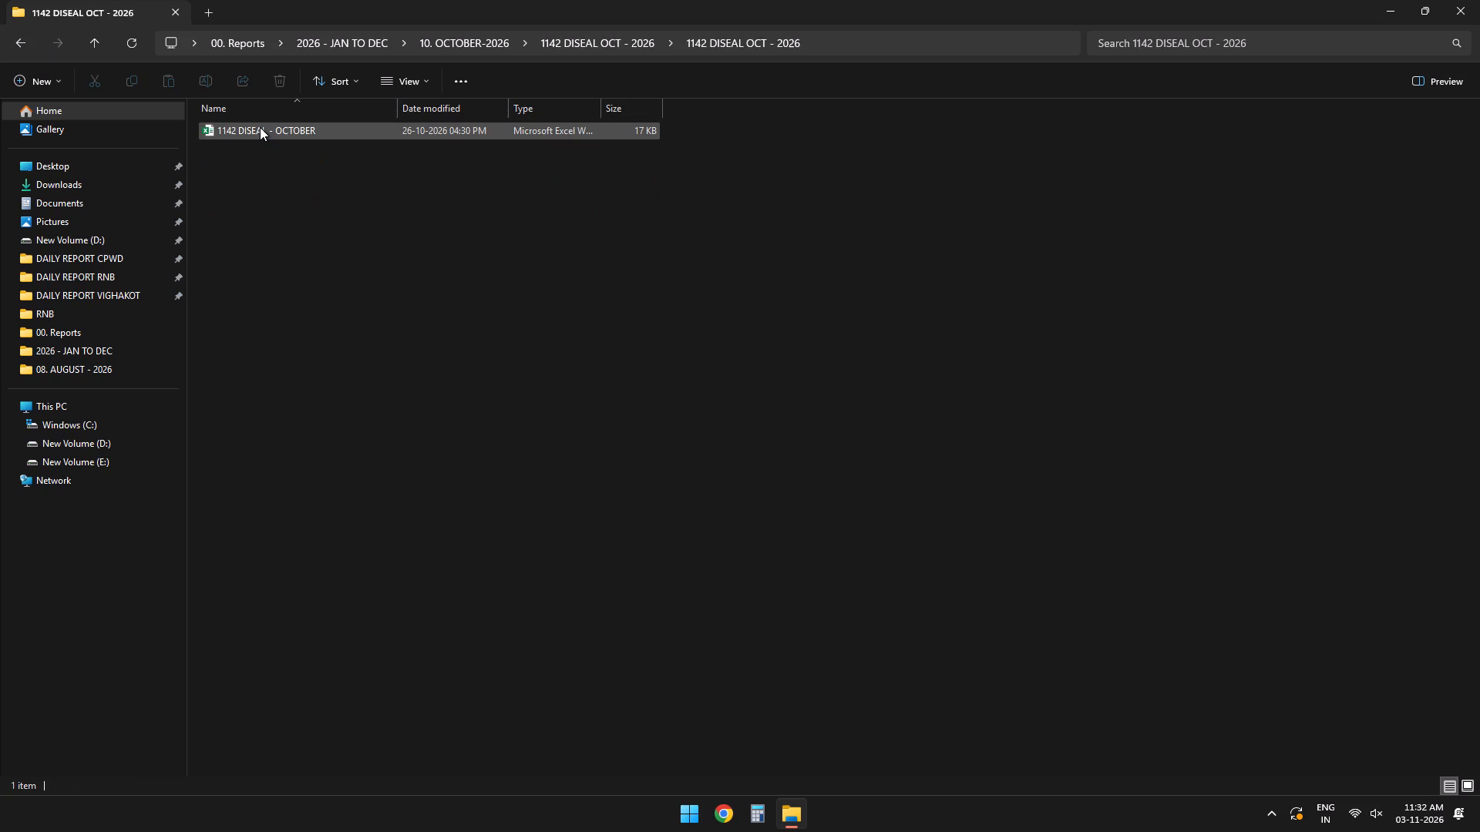
double_click(260, 127)
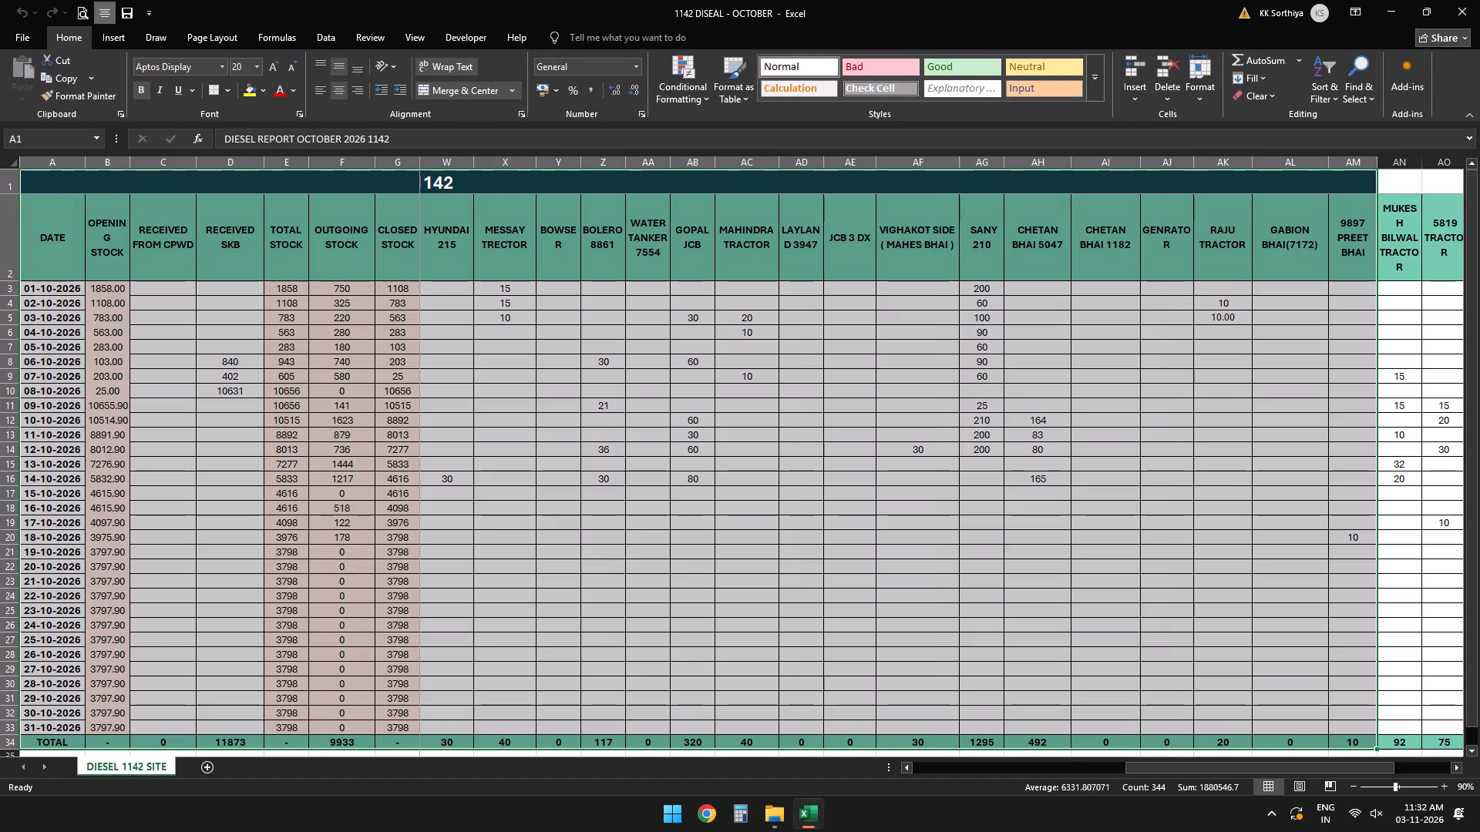
On the DIESEL 1142 SITE sheet, select the OUTGOING STOCK entry for 19-10-2026 to examine the diesel records.
click(446, 503)
click(348, 547)
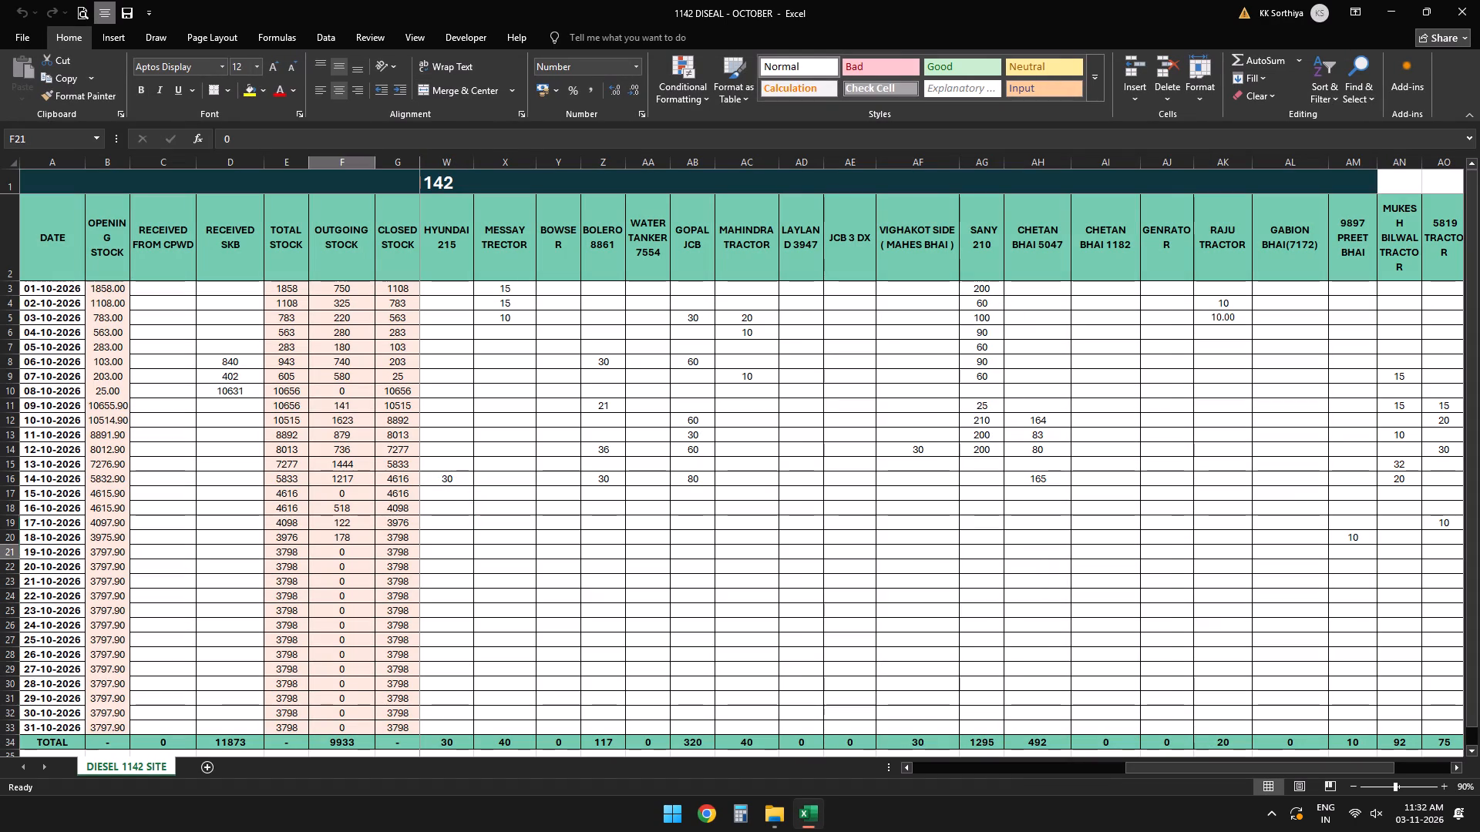
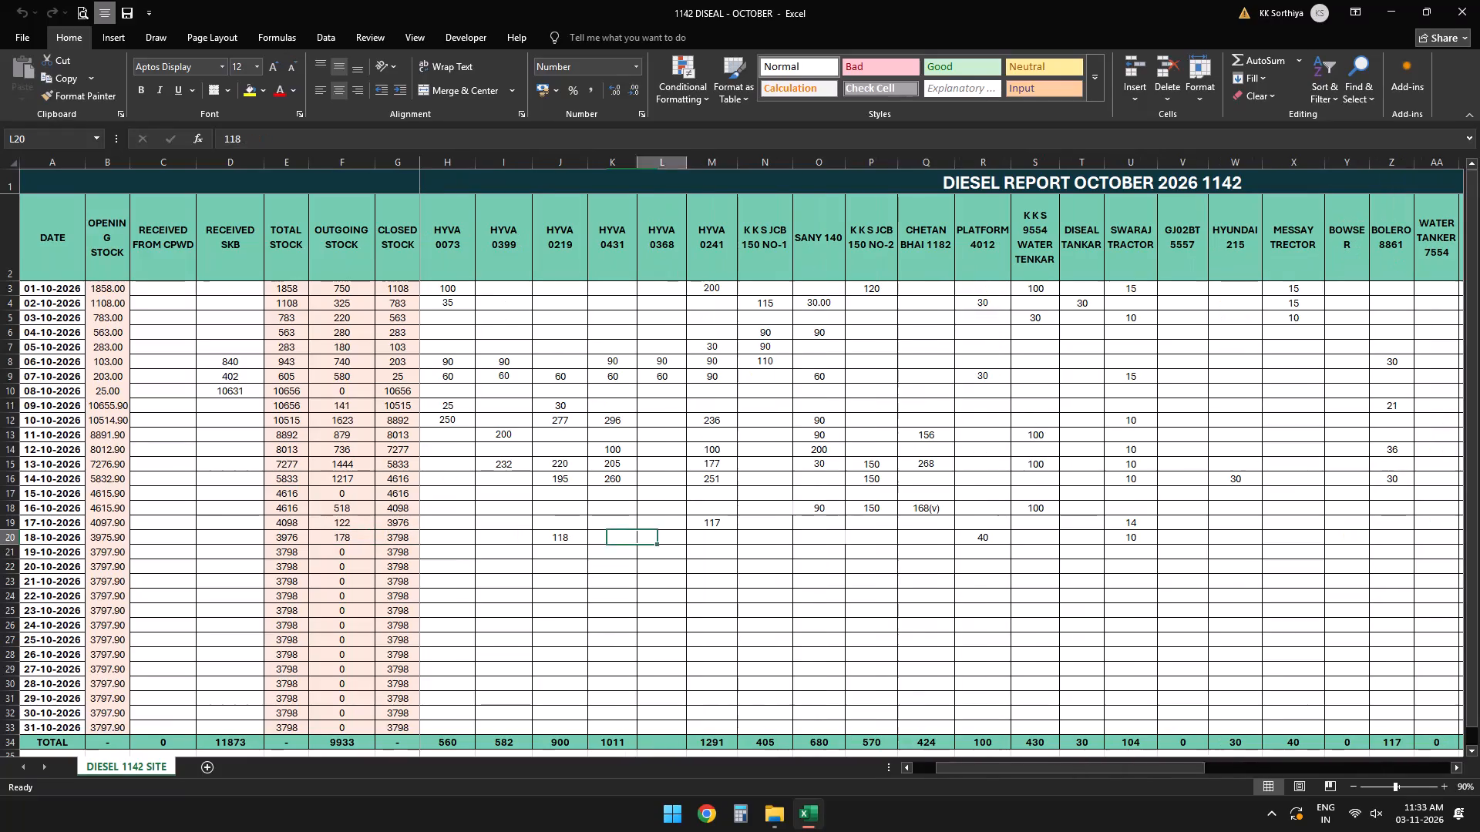
Enter 346 as the OUTGOING STOCK for 19-10-2026 on the DIESEL 1142 SITE sheet.
key(Left)
key(Left)
key(Left)
key(Left)
key(Left)
key(Left)
key(Left)
key(Left)
key(Left)
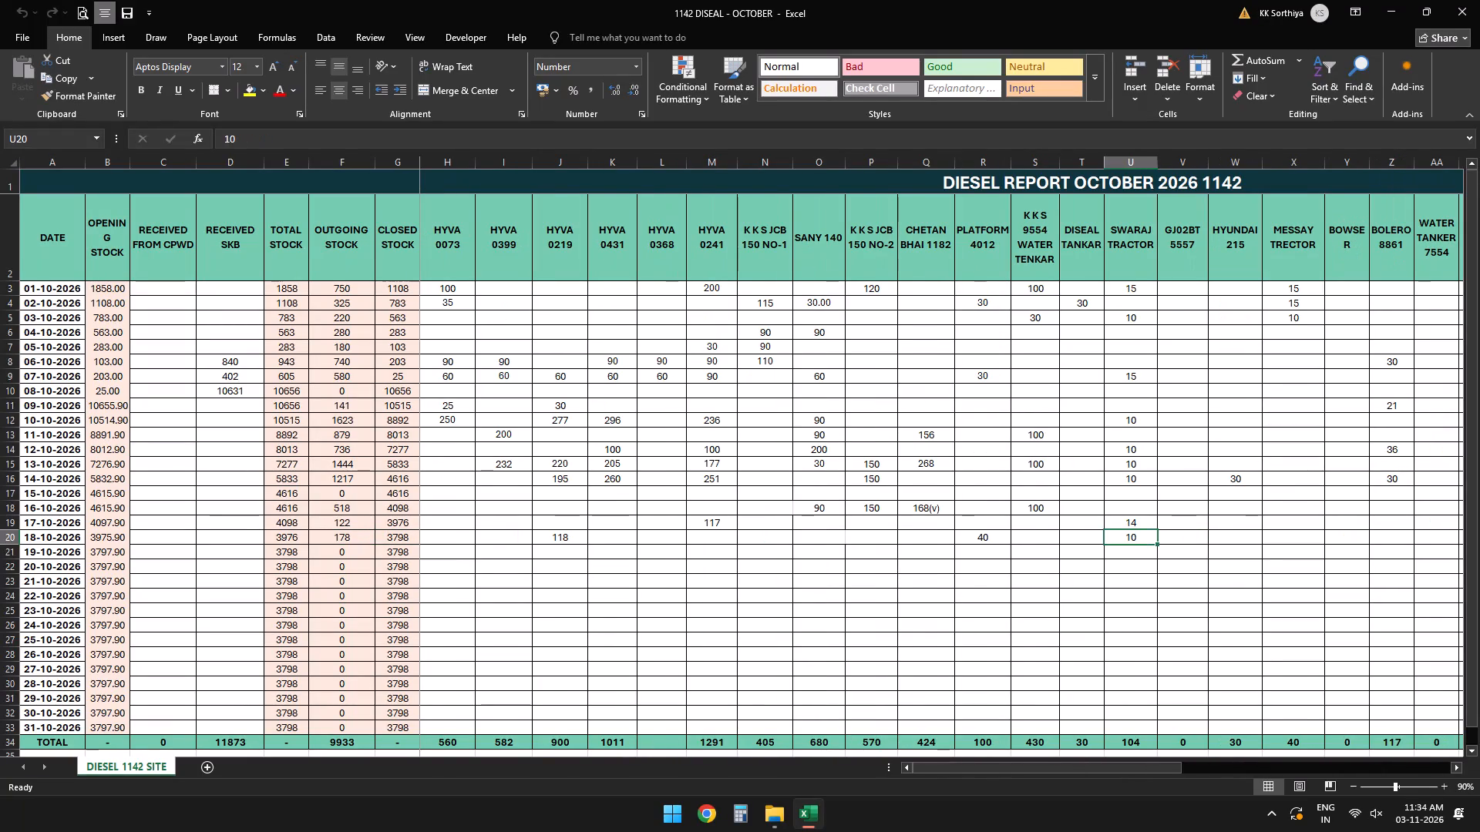
key(Left)
key(Left)
key(Left)
key(Left)
key(Left)
key(Left)
key(Left)
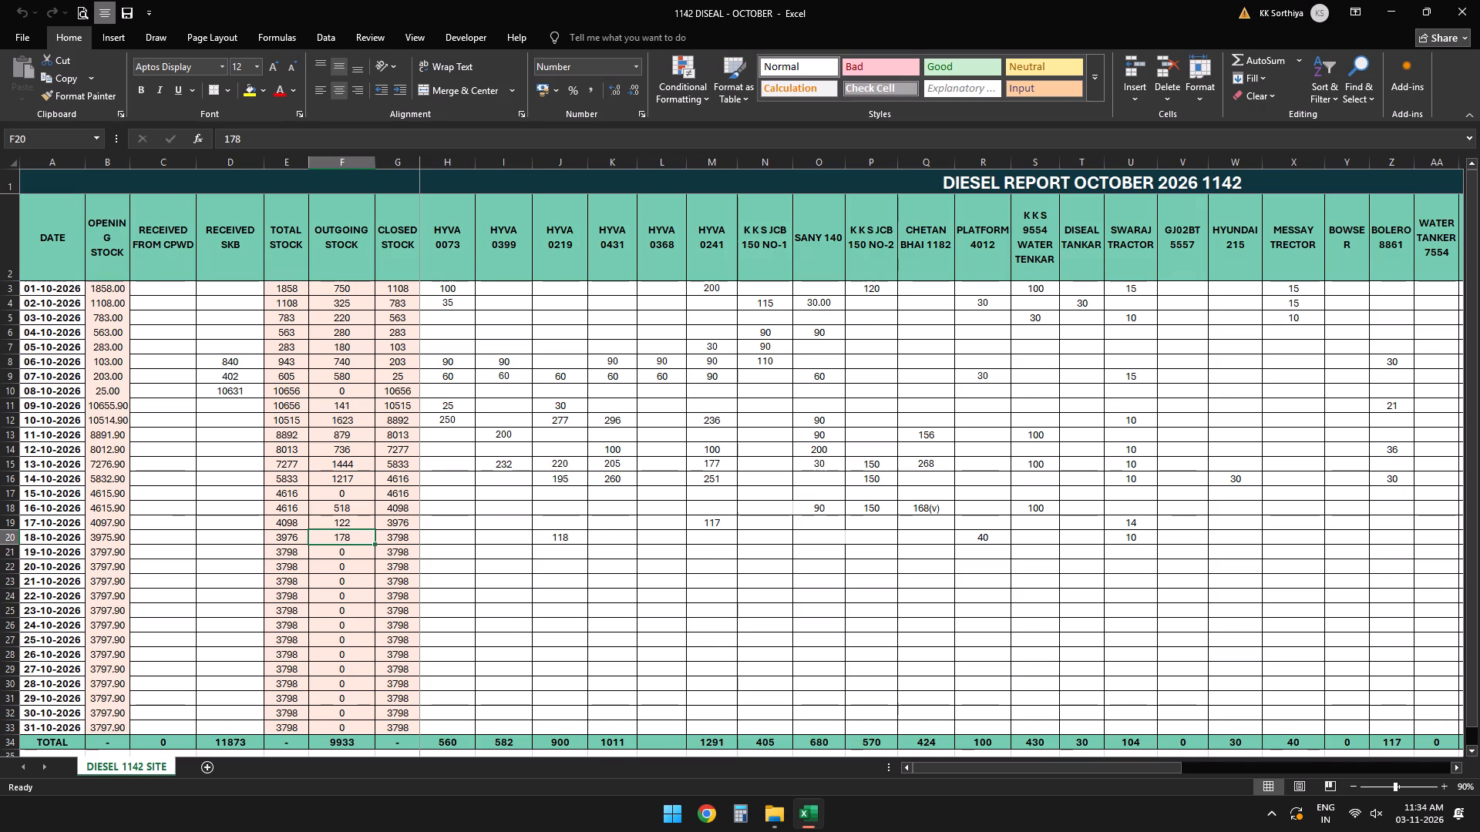
key(Down)
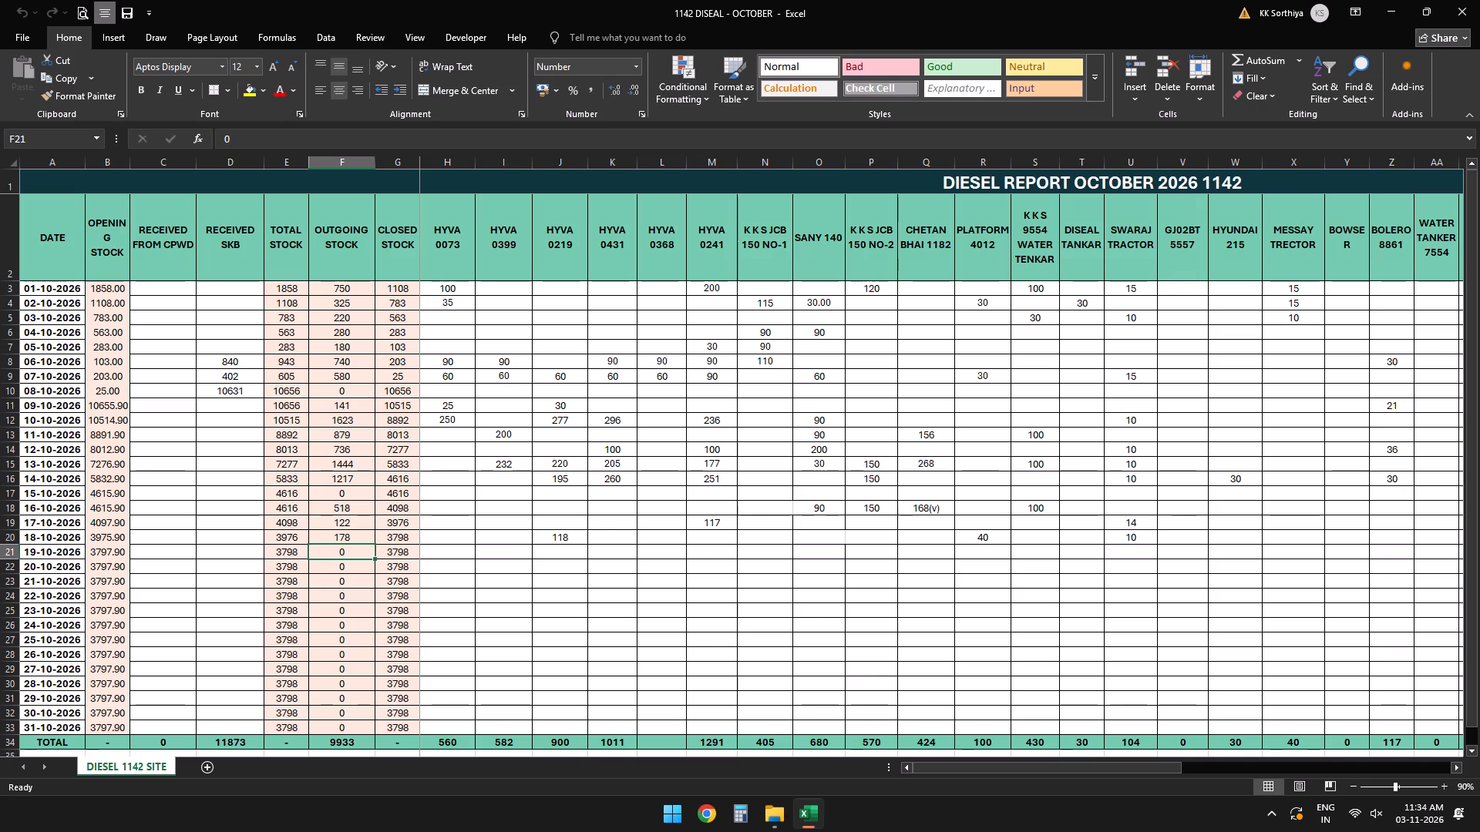
text(346)
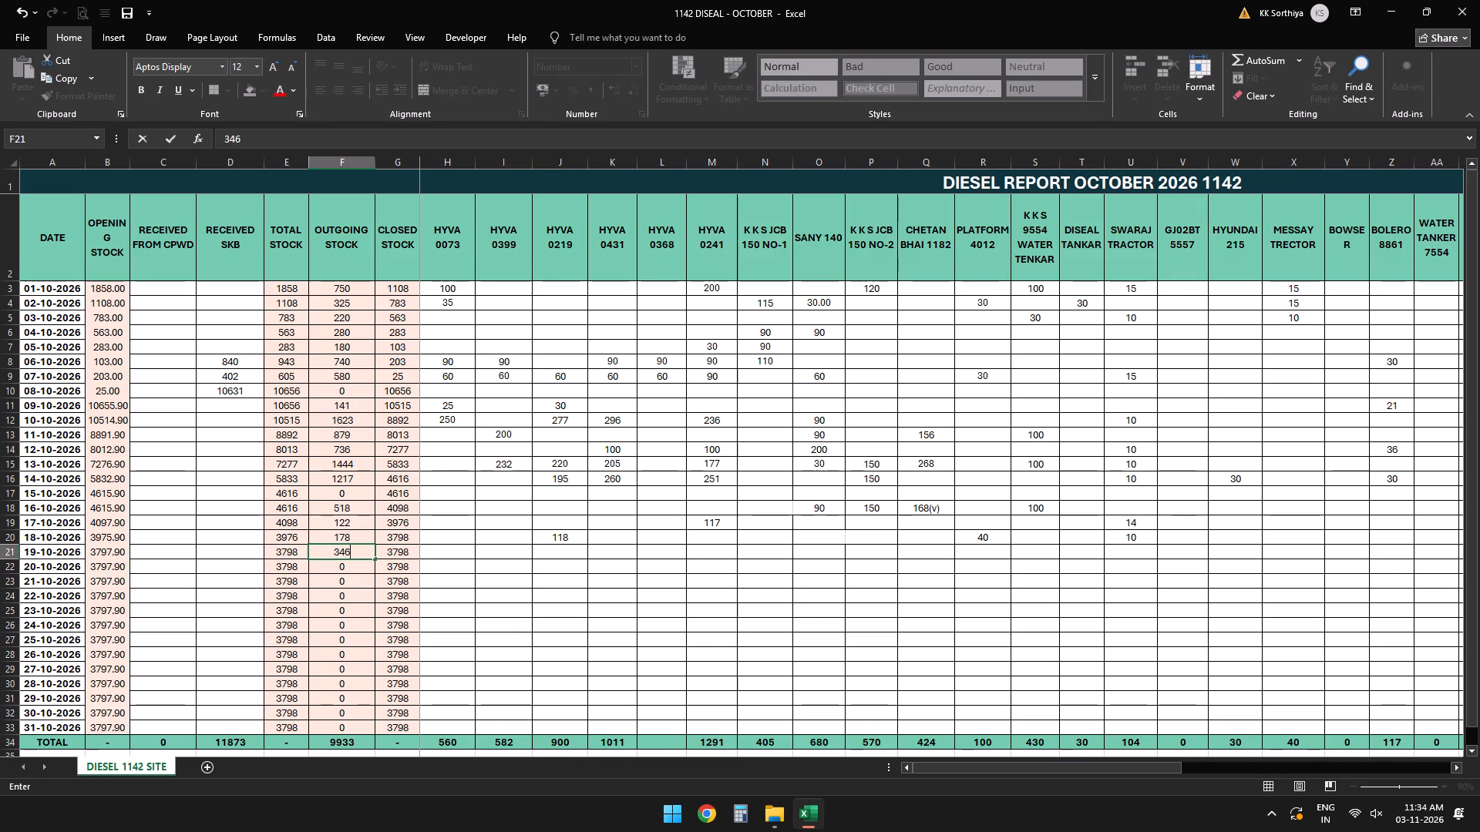
key(Right)
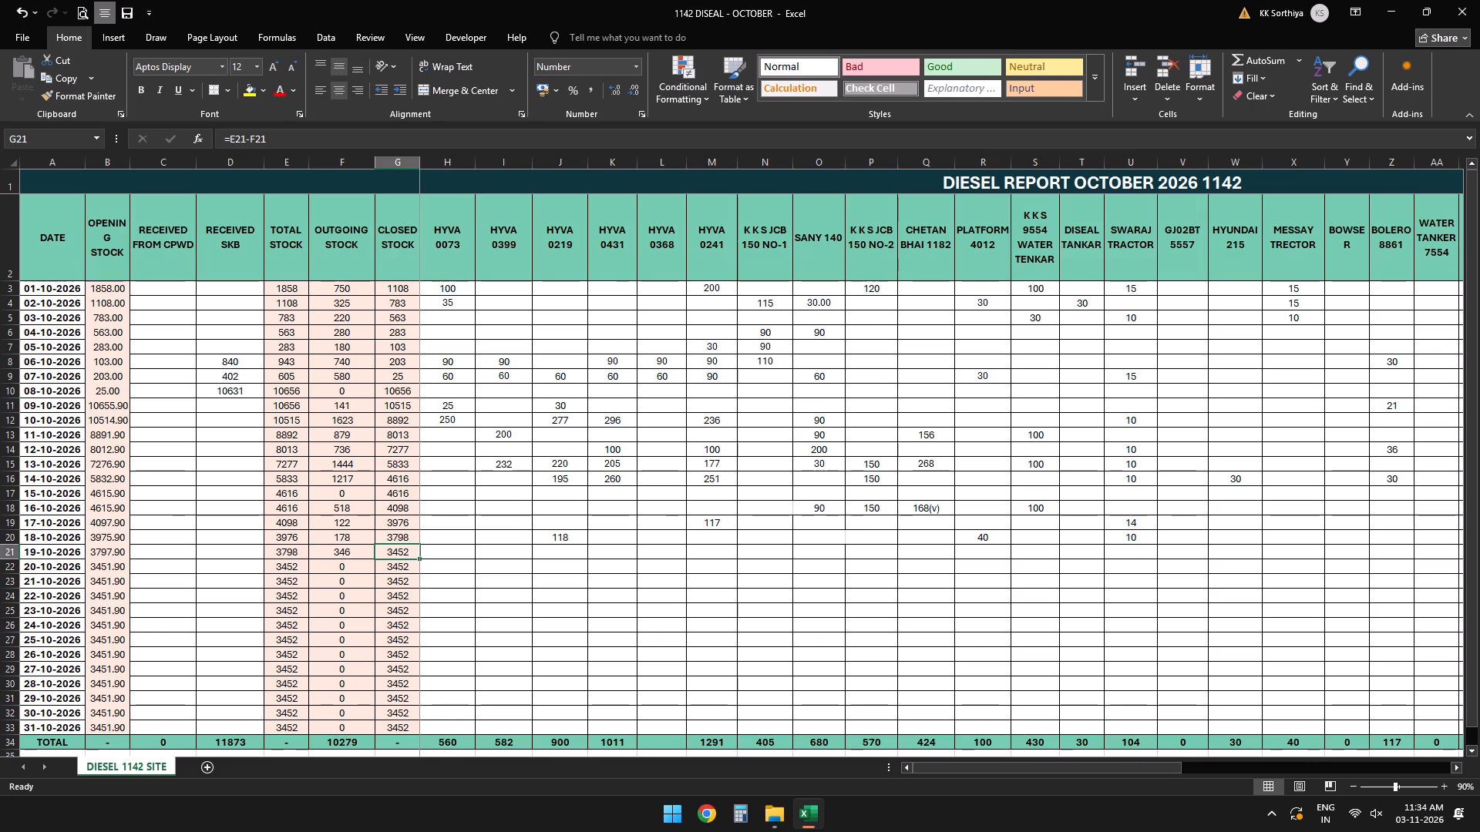
Record 110 in the KKS 9554 WATER TENKAR column for 19-10-2026.
key(Right)
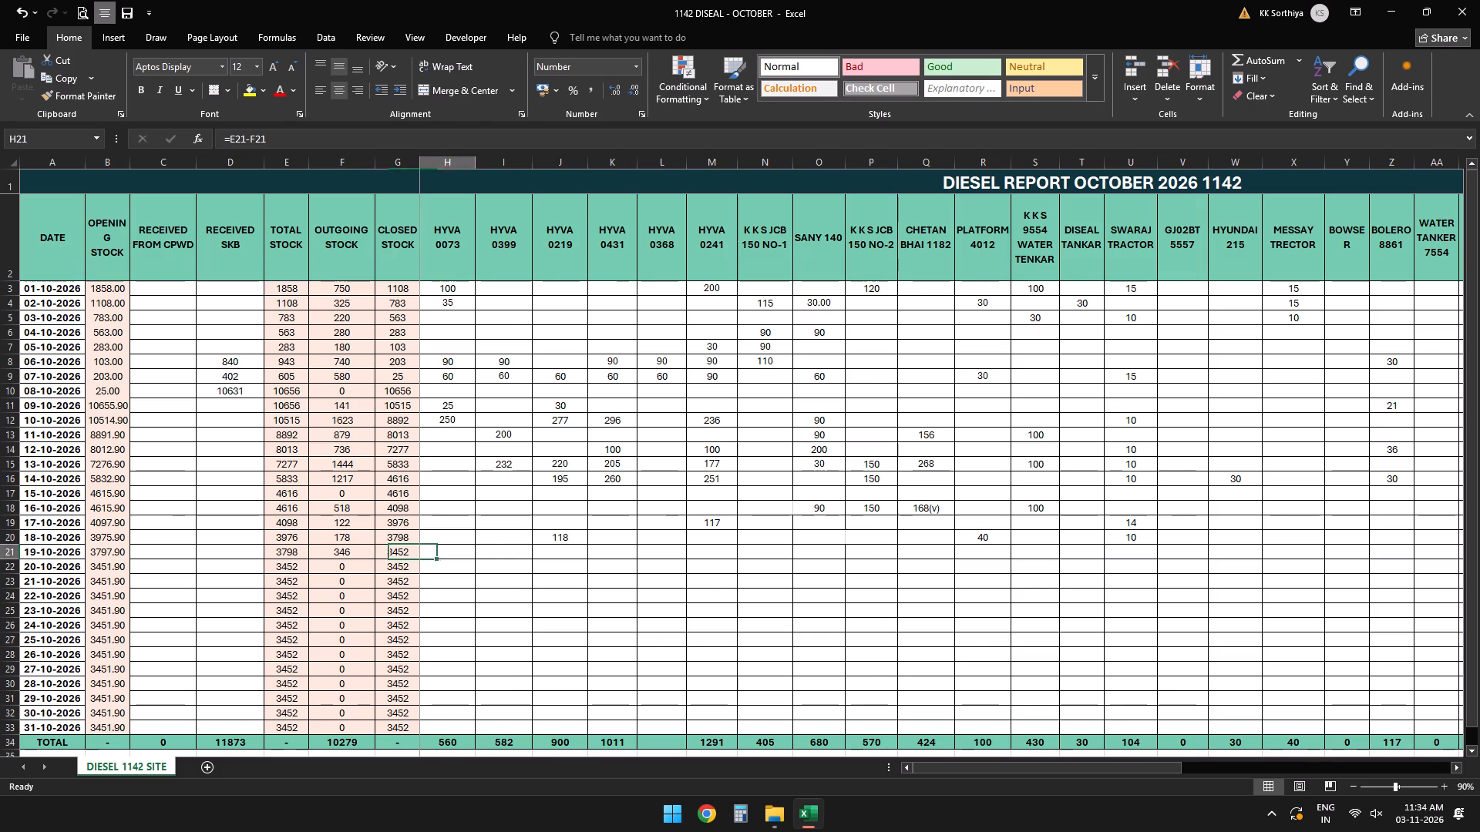
key(Right)
key(Right)
key(Right)
key(Right)
key(Right)
key(Right)
key(Right)
key(Right)
key(Right)
key(Right)
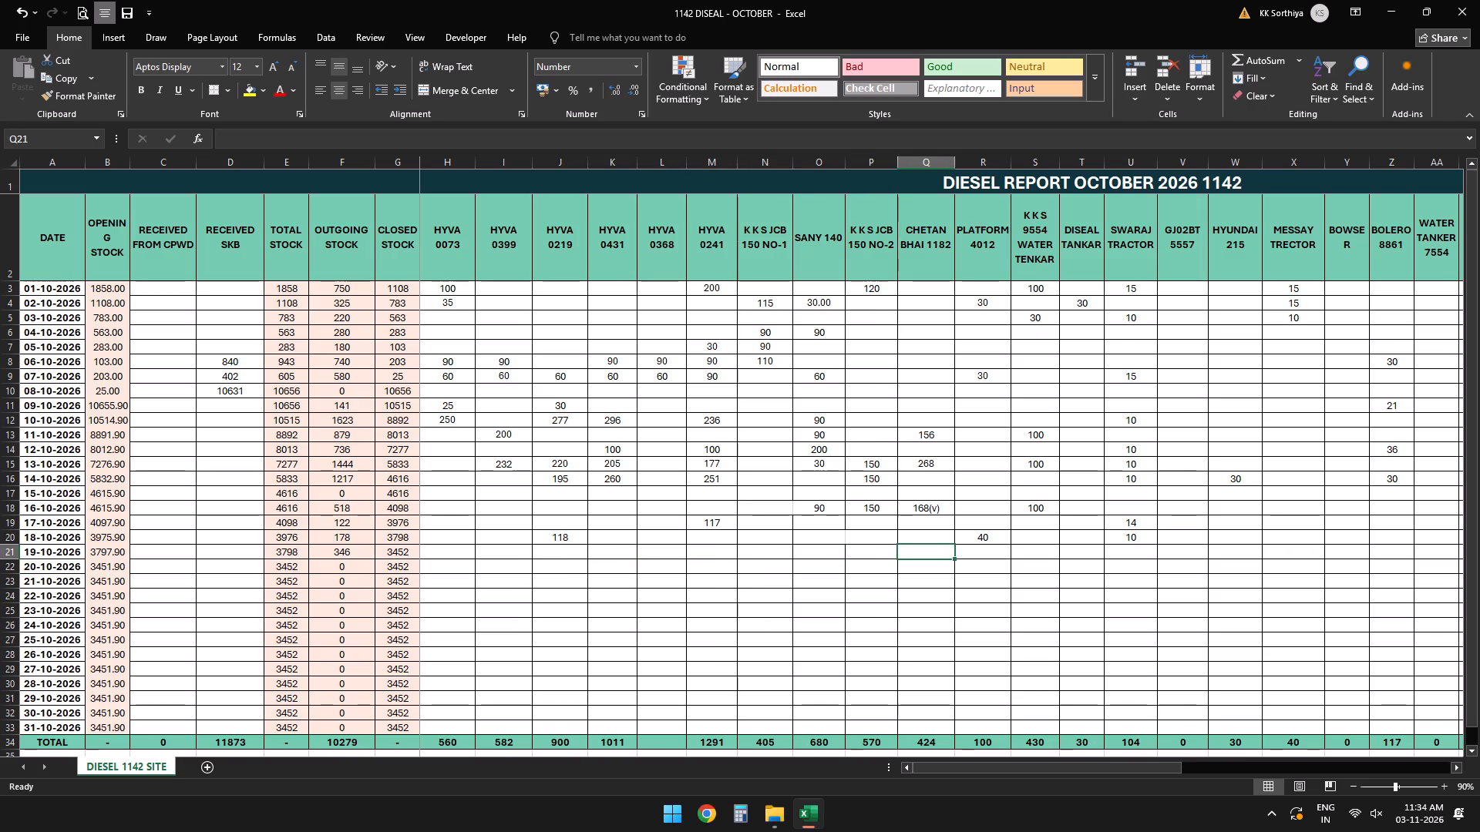
key(Right)
key(Right)
key(Right)
key(Right)
key(Right)
key(Right)
key(Right)
key(Right)
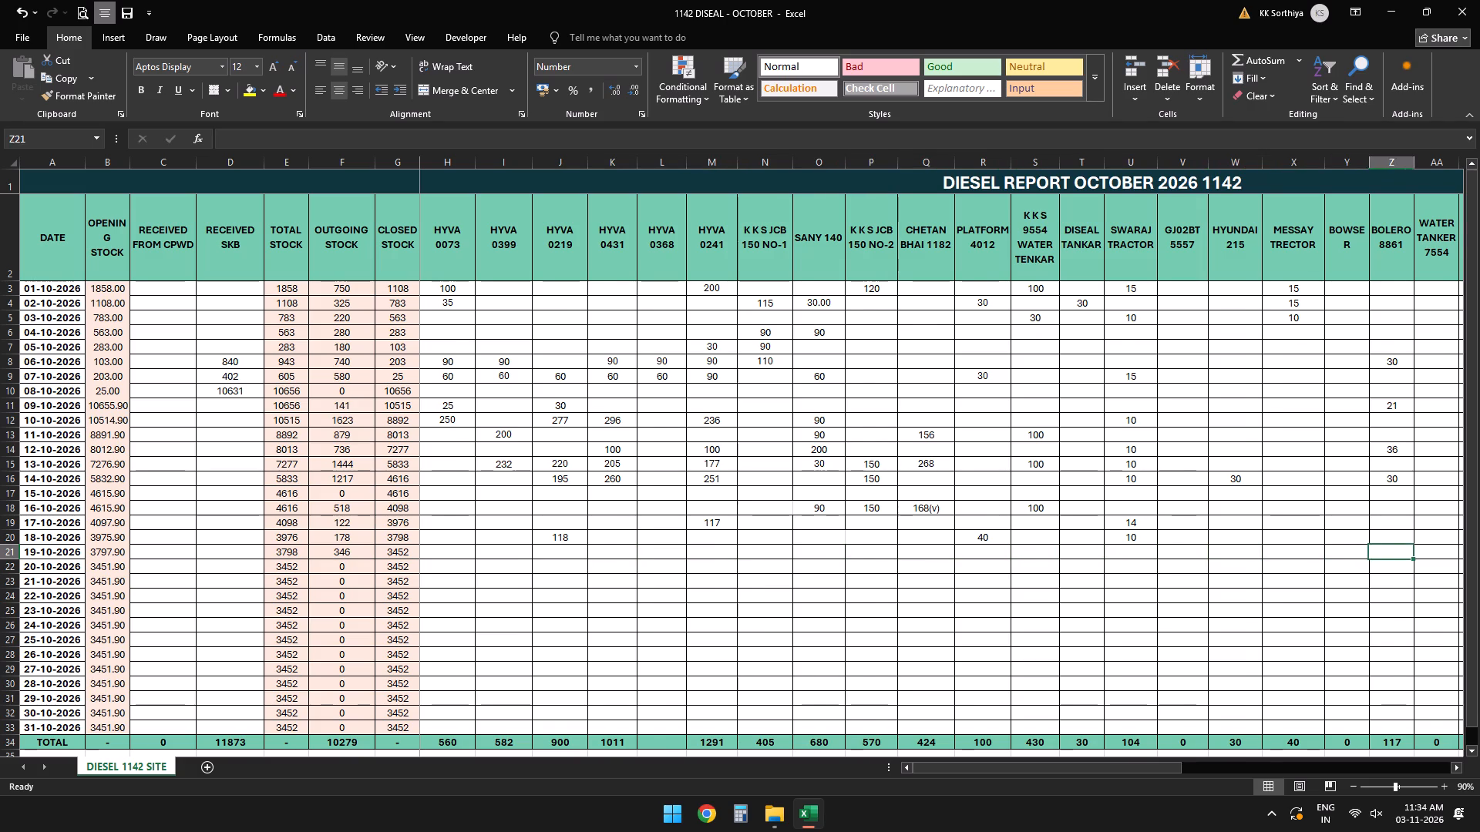
key(Right)
key(Right)
key(Right)
key(Right)
key(Right)
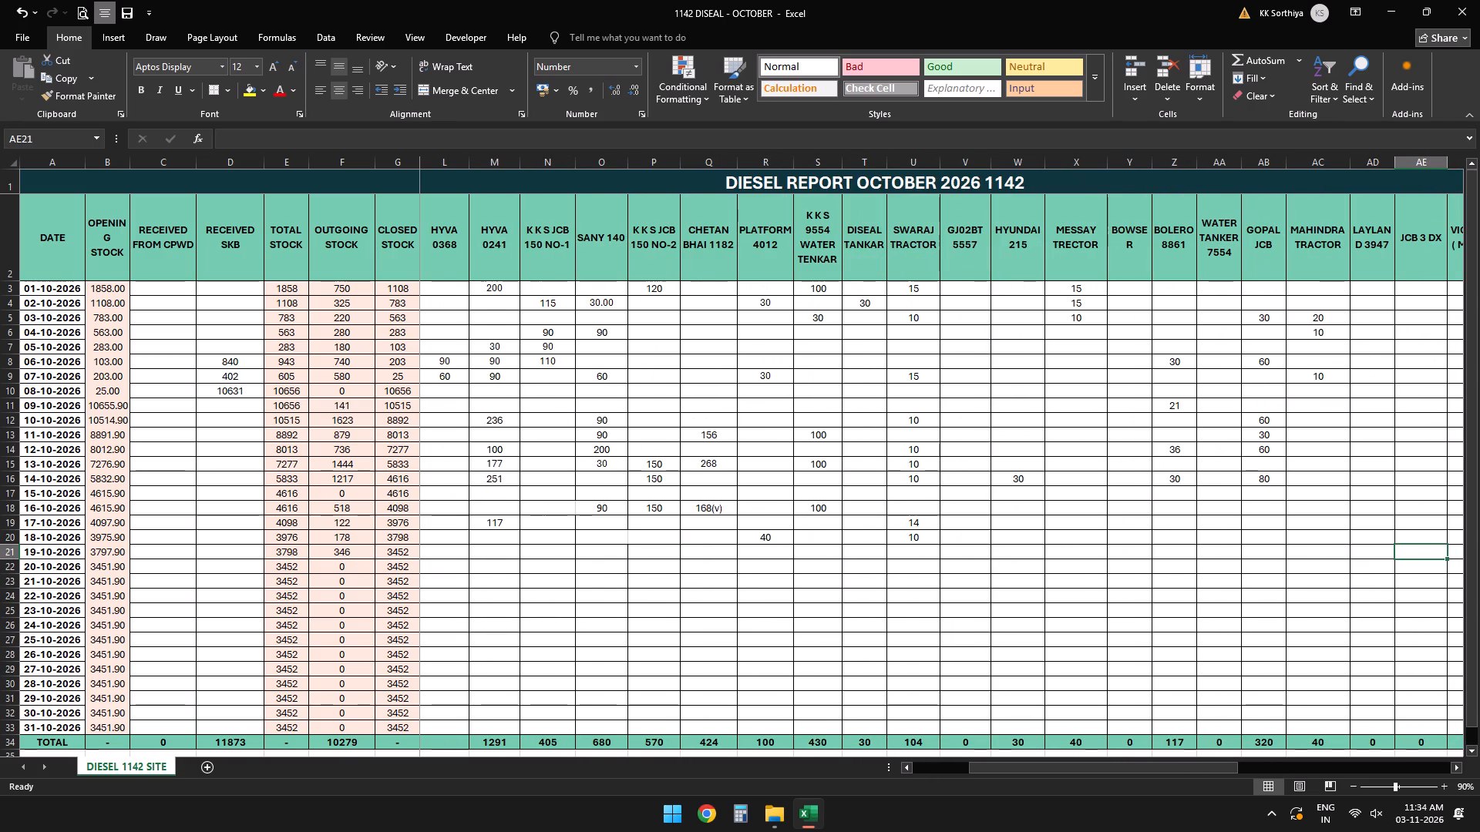
key(Left)
key(Left)
key(Left)
key(Left)
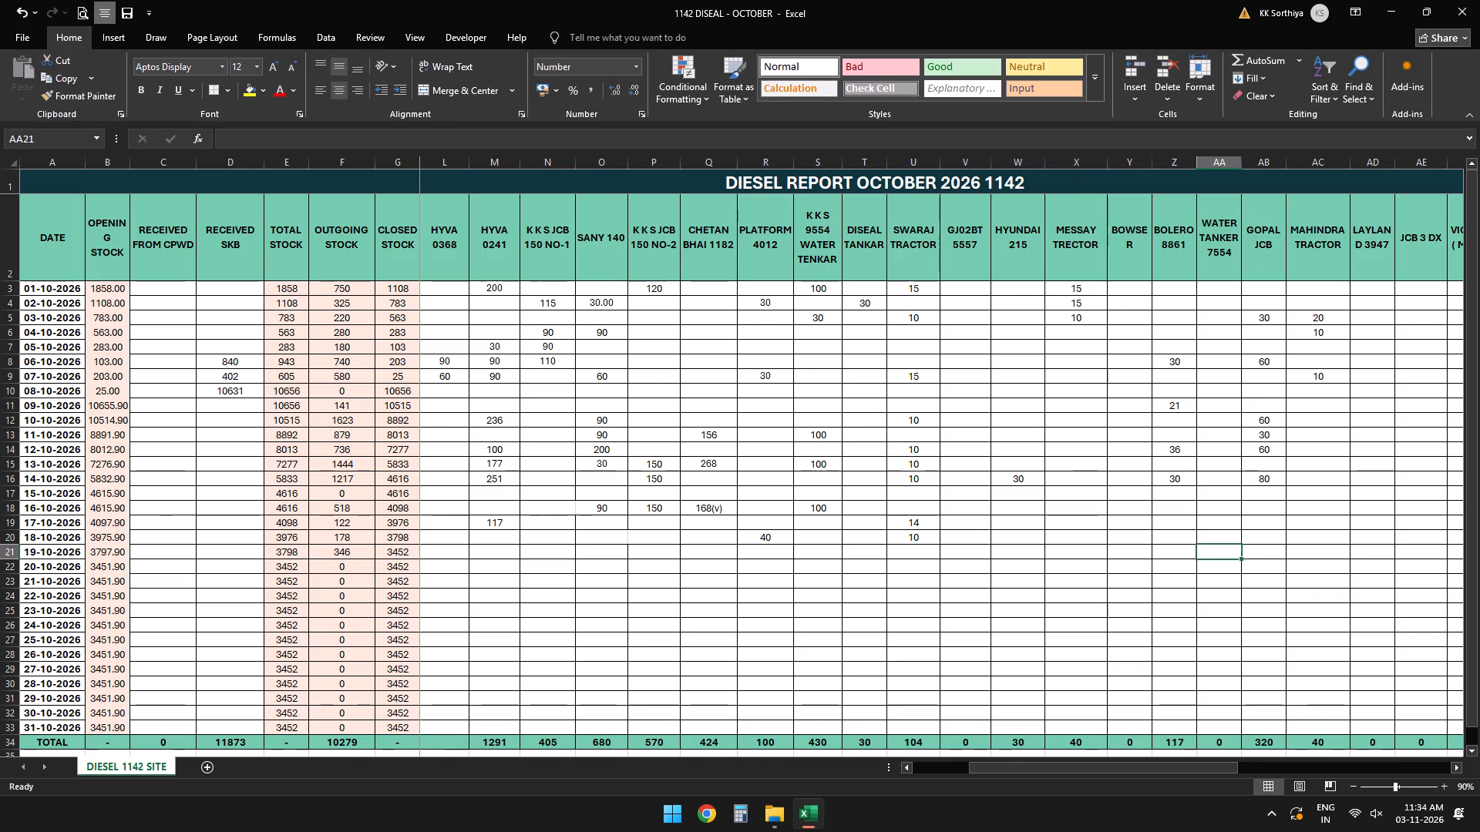
key(Left)
key(Left)
key(Left)
key(Left)
key(Left)
key(Left)
key(Left)
key(Left)
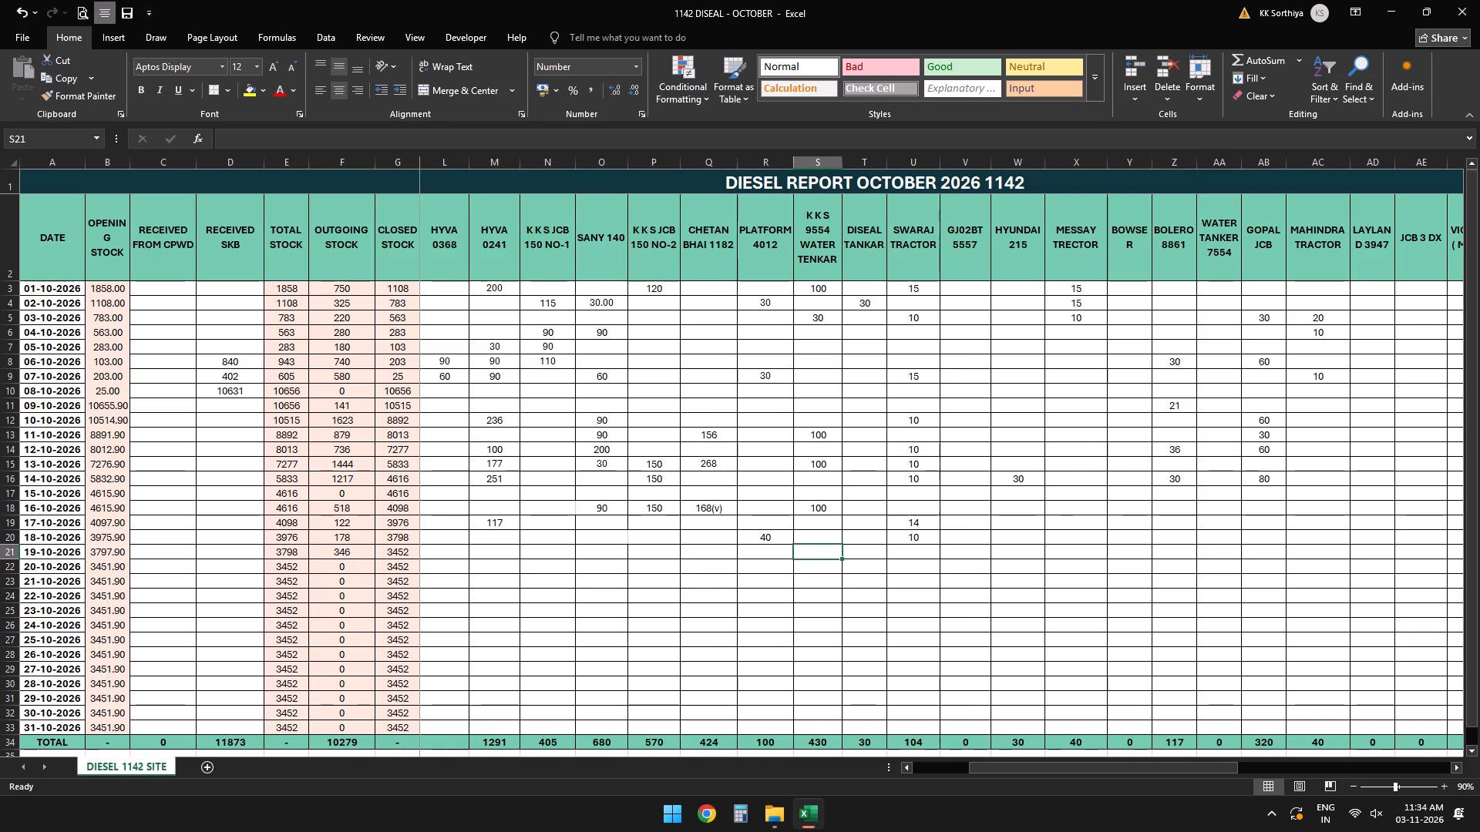
text(110)
key(Right)
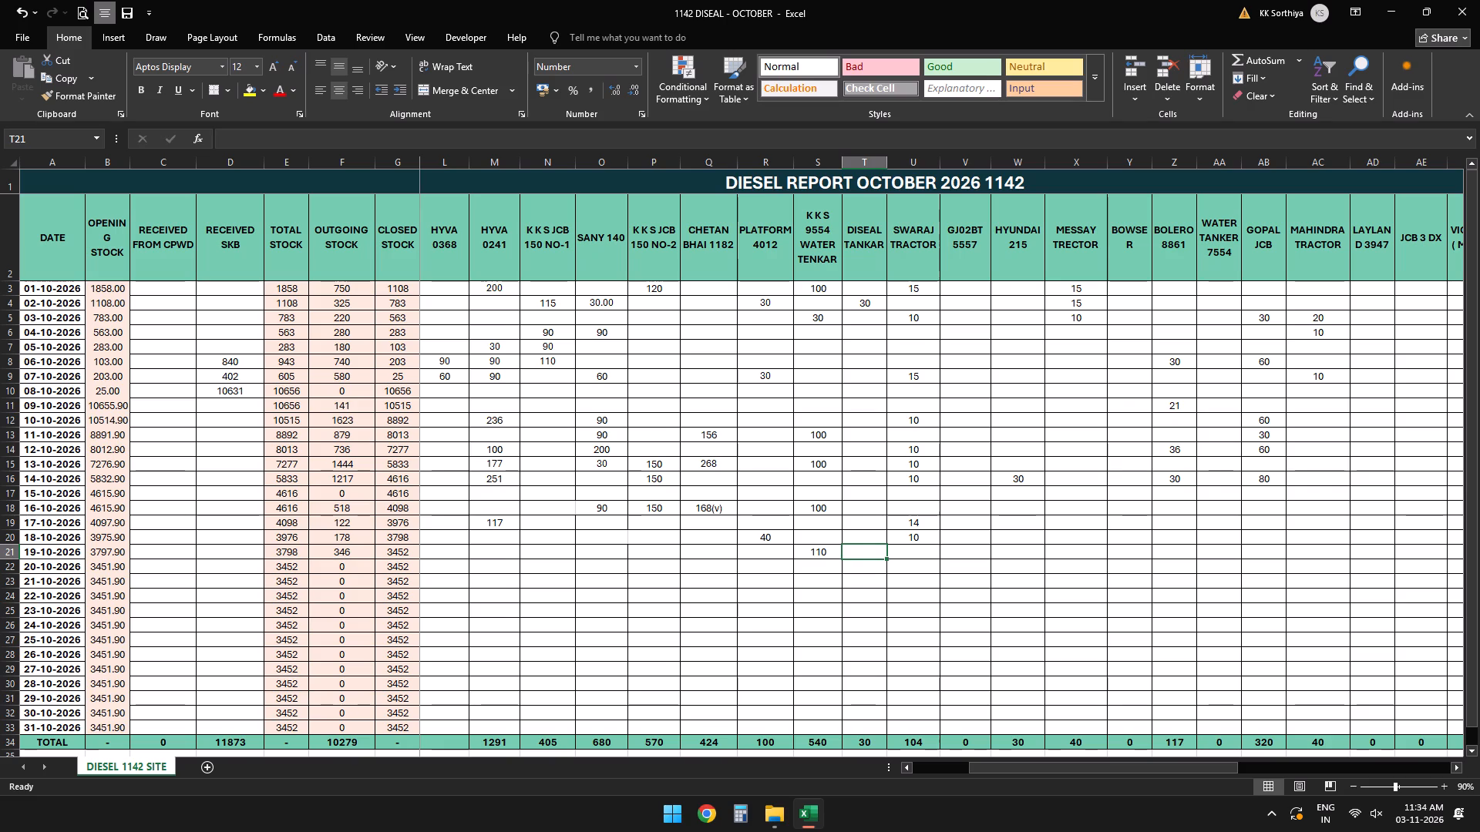
Record 20 in the GENRATOR column for 19-10-2026.
key(Right)
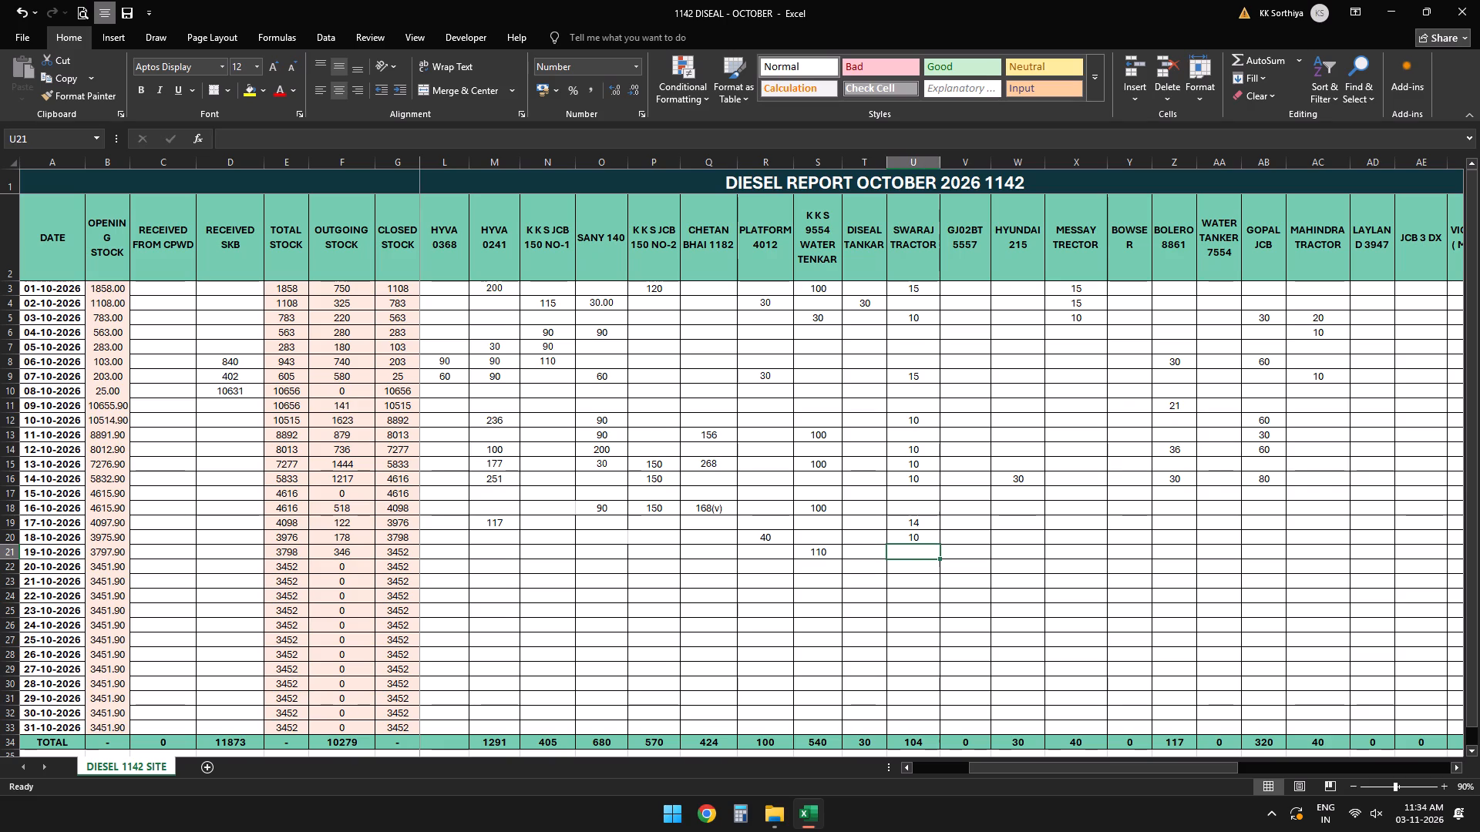
key(Right)
key(Right)
key(Right)
key(Right)
key(Right)
key(Right)
key(Right)
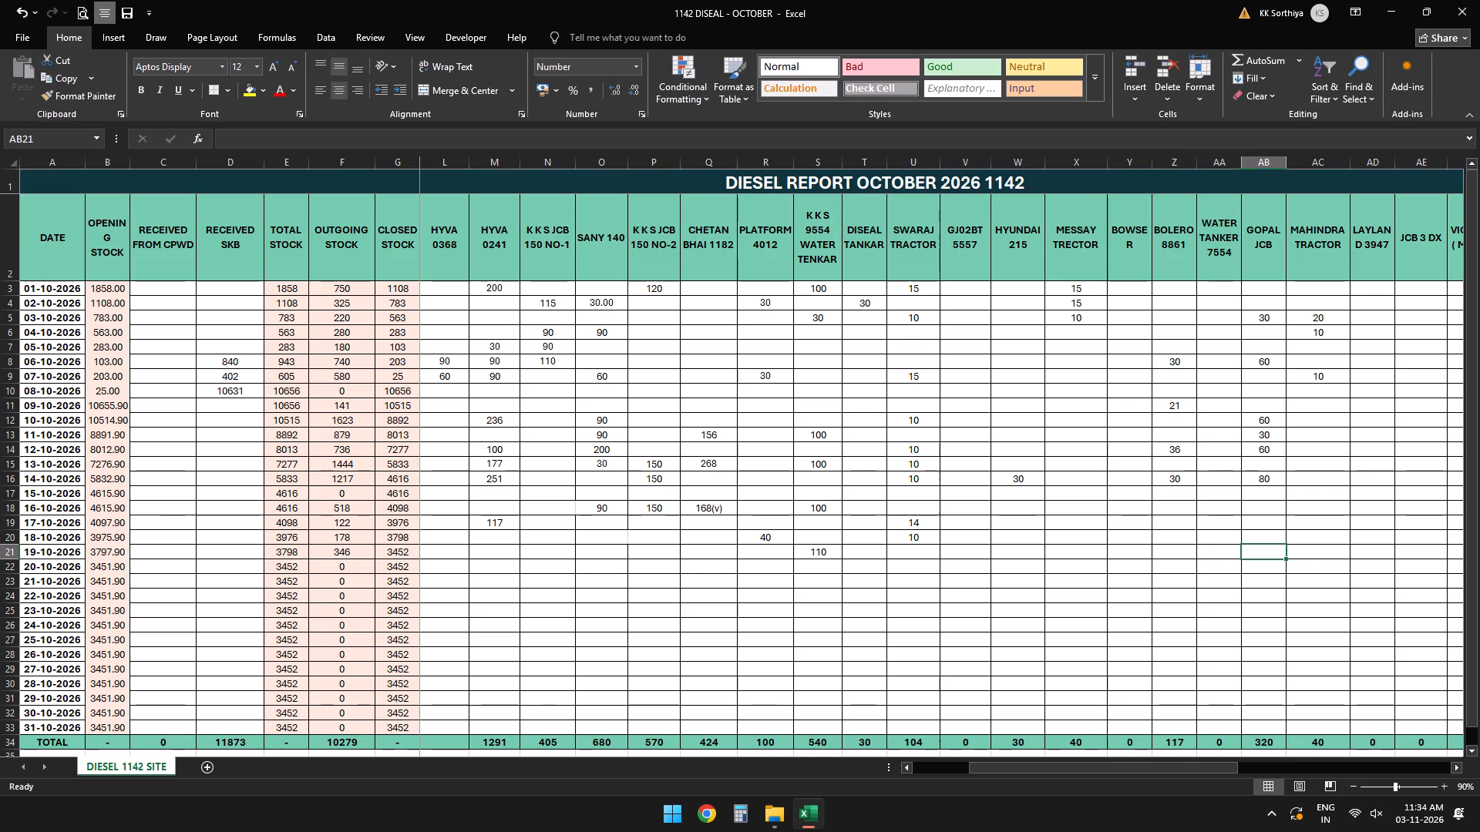
key(Right)
key(Right)
key(Right)
key(Right)
key(Right)
key(Right)
key(Right)
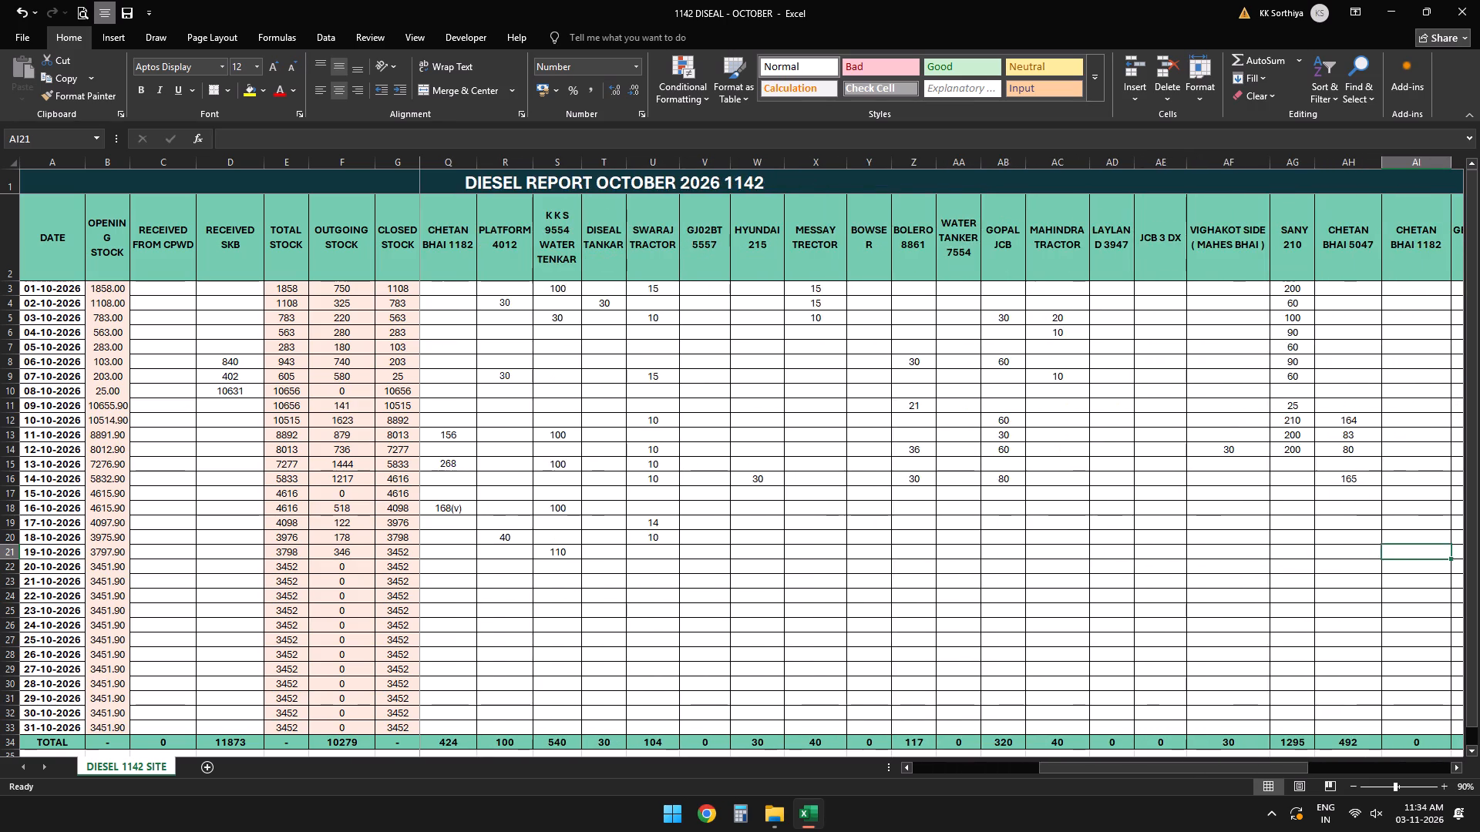
key(Right)
key(Right)
key(Left)
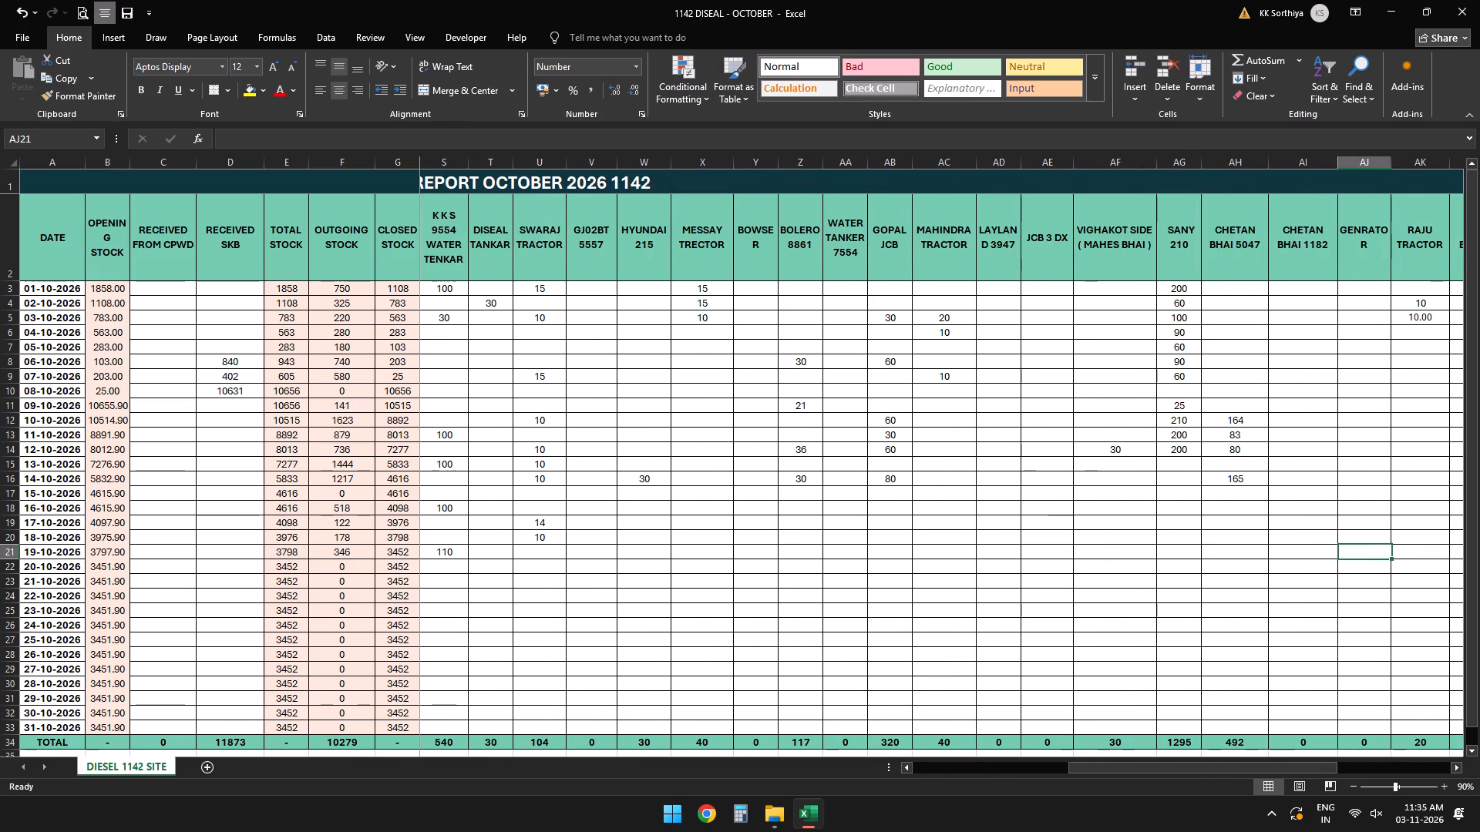
key(Right)
key(Right)
key(Right)
key(Right)
key(Right)
key(Right)
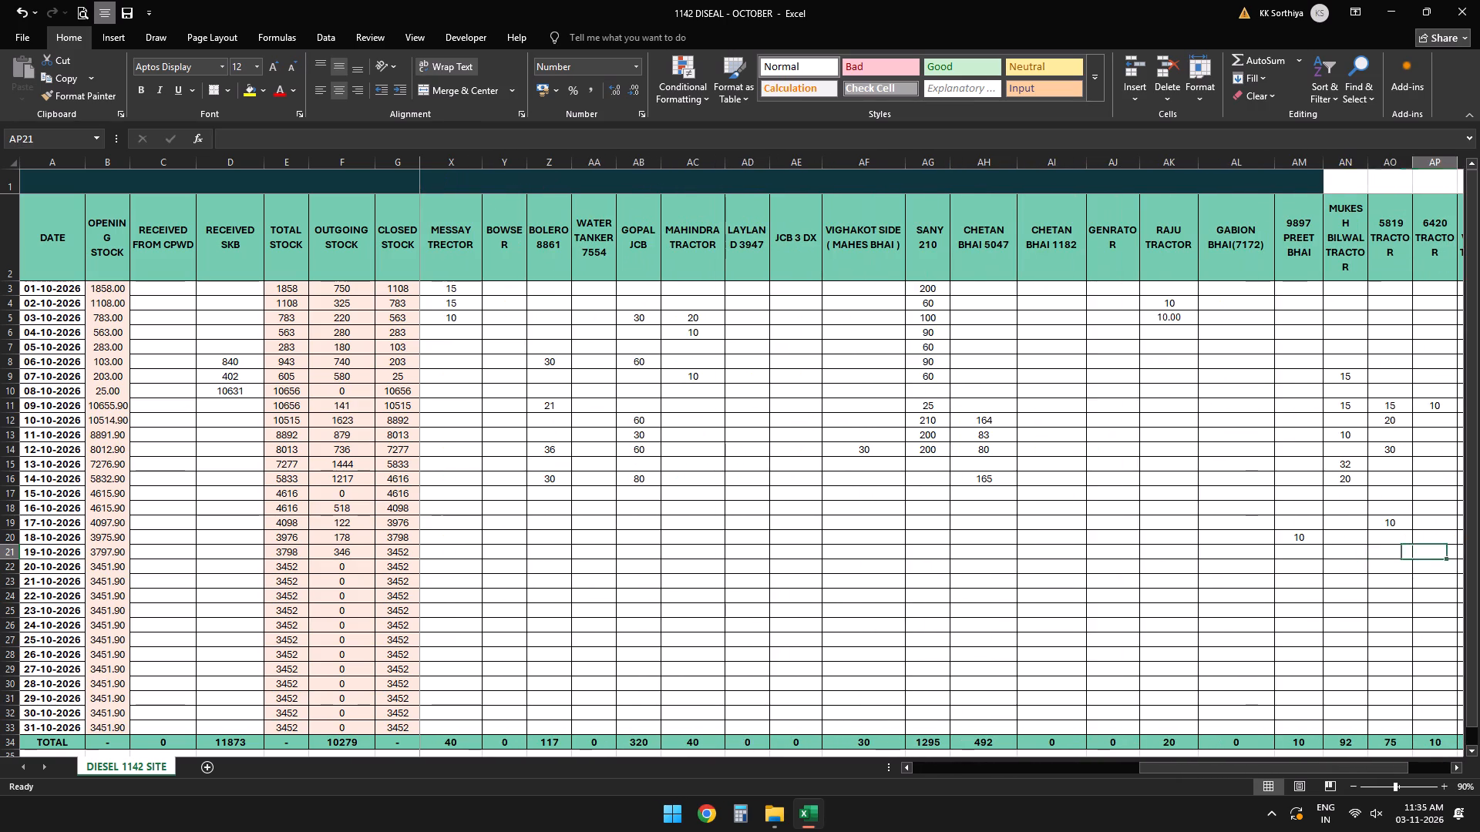
key(Right)
key(Right)
key(Right)
key(Right)
key(Left)
key(Left)
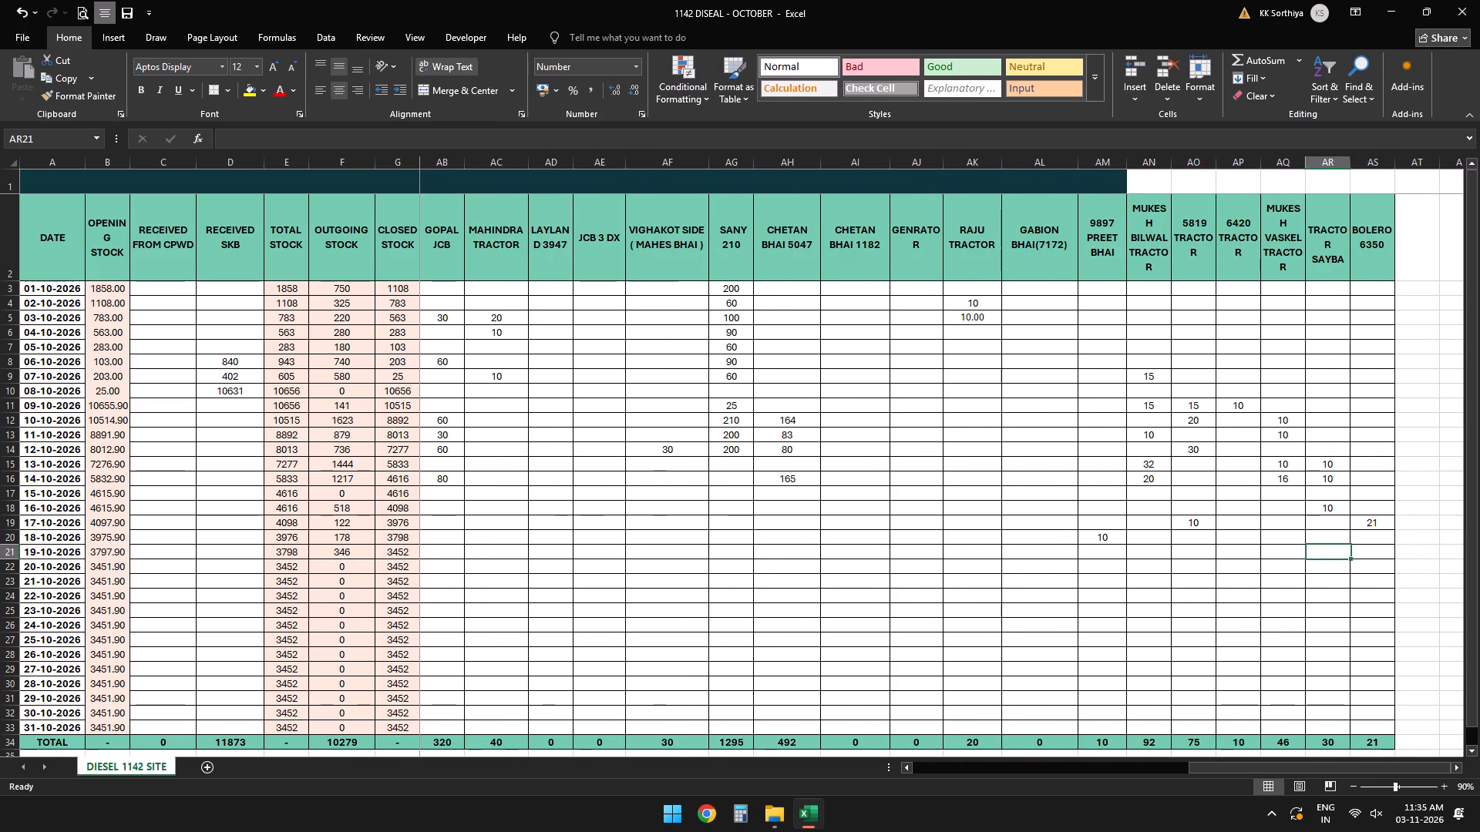
key(Left)
key(Left)
key(Left)
key(Left)
key(Left)
key(Left)
key(Left)
key(Left)
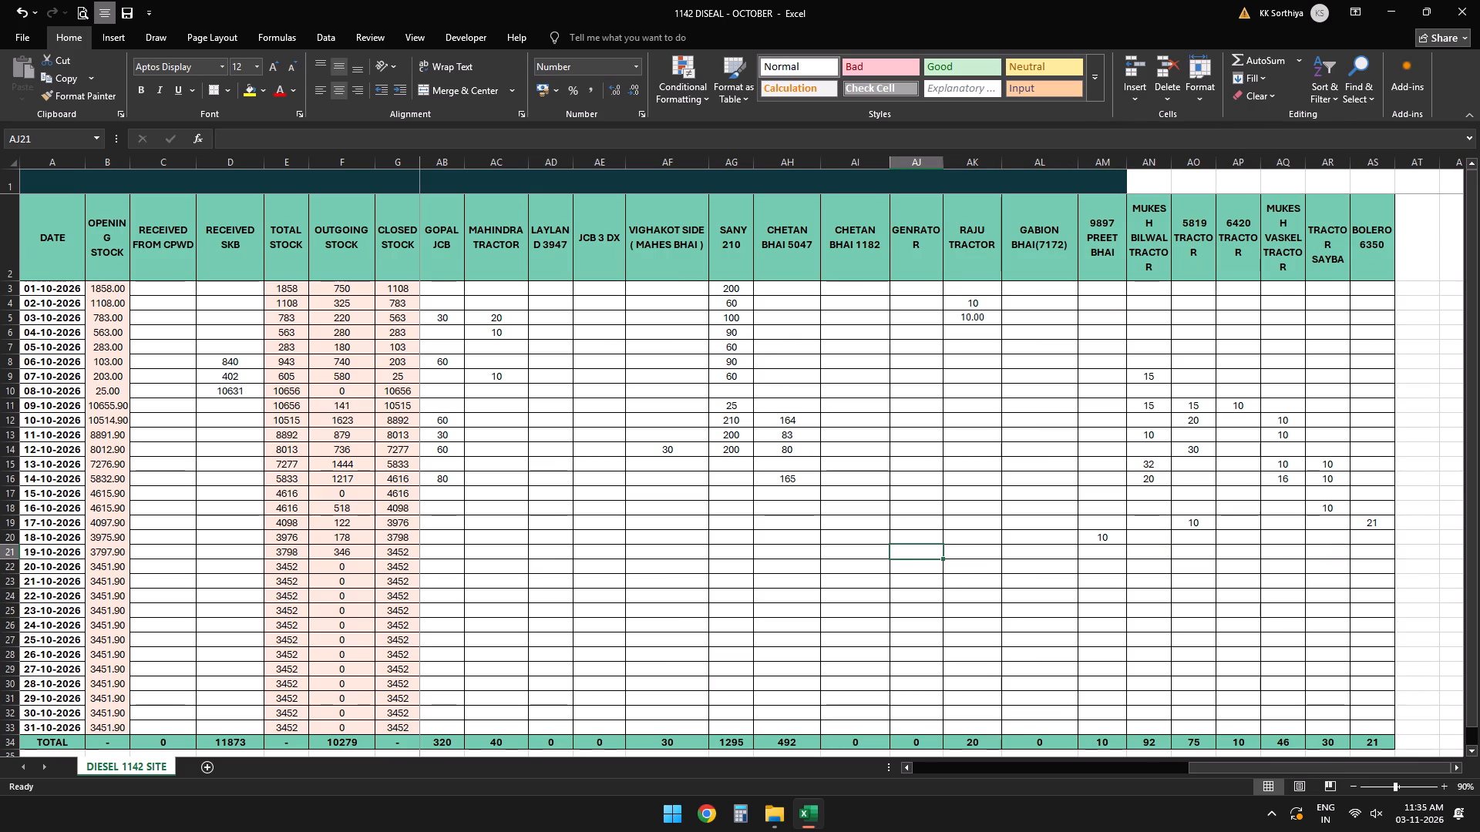
text(20)
key(Left)
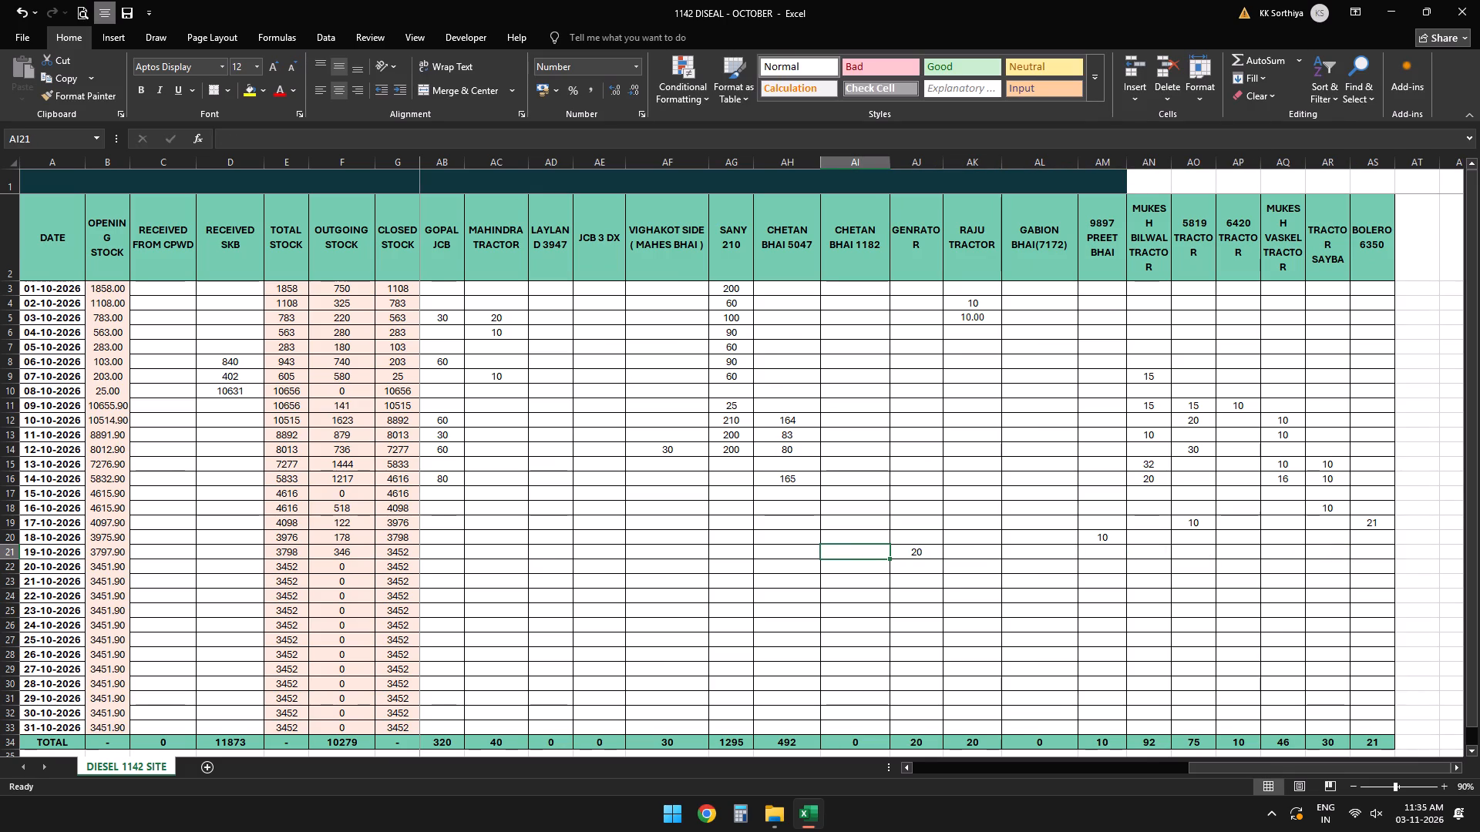
Record 116 in the HYVA 0241 column for 19-10-2026.
key(Left)
key(Left)
key(Left)
key(Left)
key(Left)
key(Left)
key(Left)
key(Left)
key(Left)
key(Left)
key(Left)
key(Left)
key(Left)
key(Left)
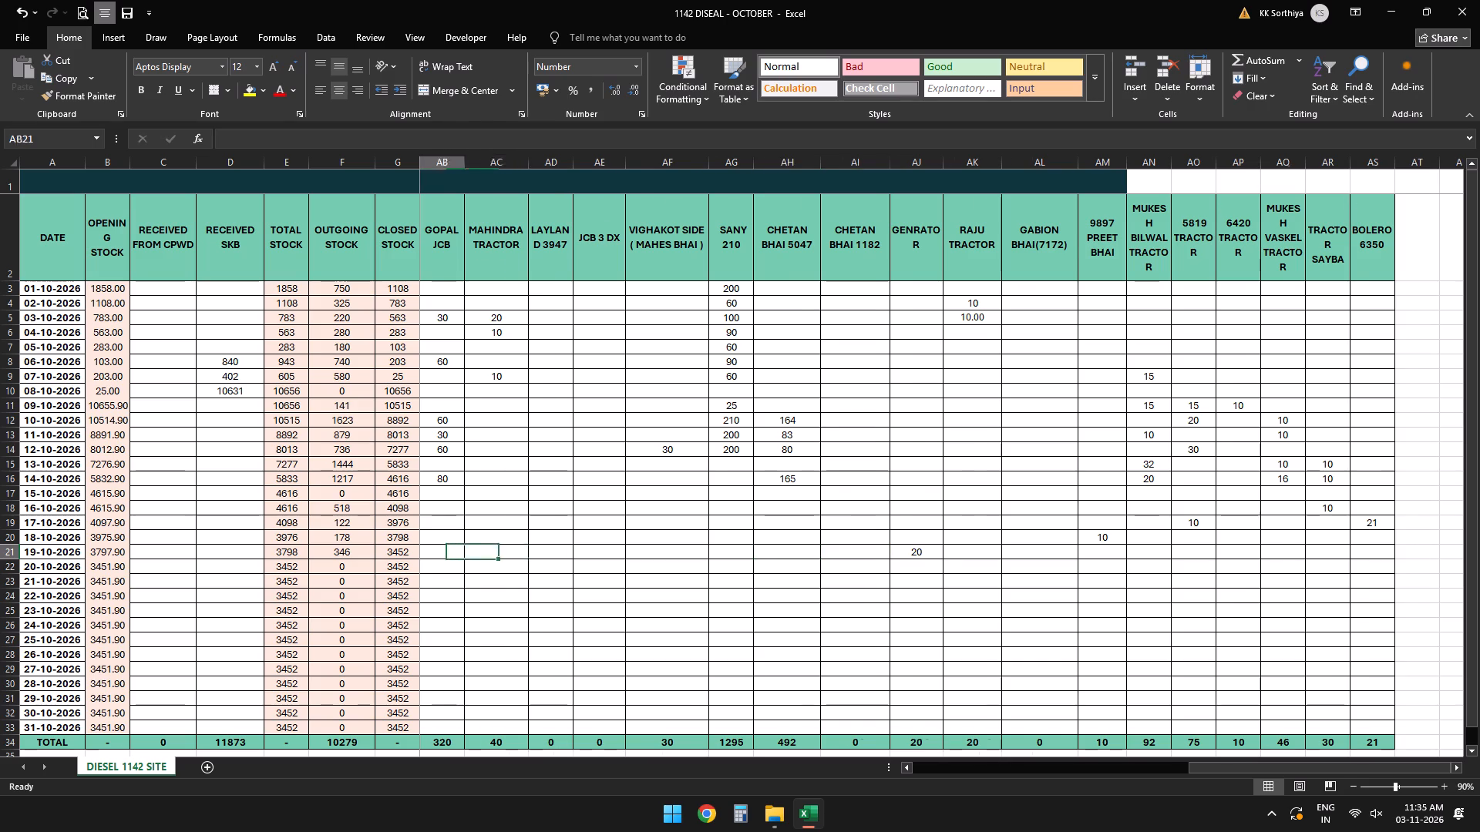
key(Left)
key(Left)
key(Left)
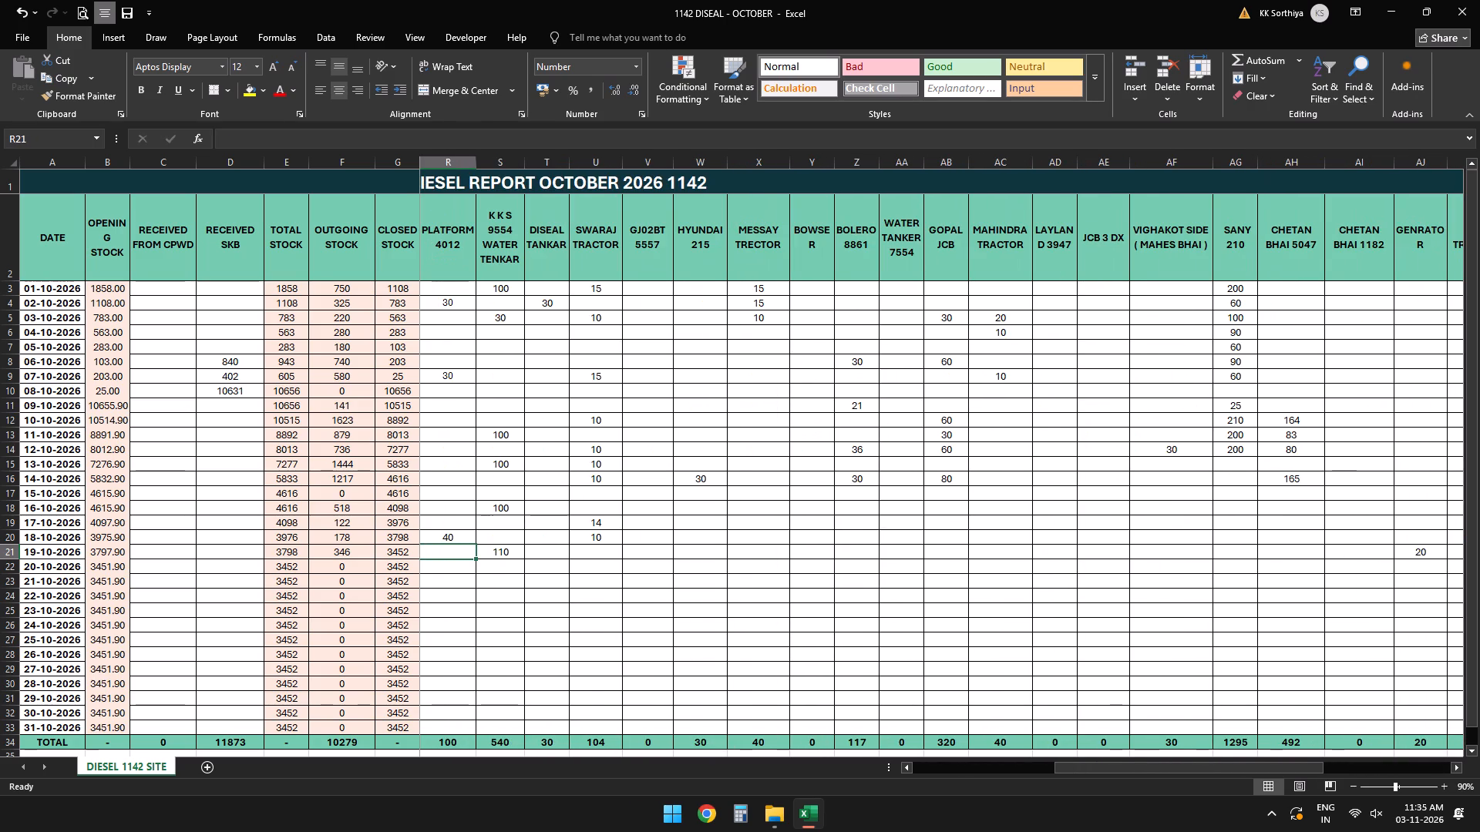
key(Left)
key(Left)
key(Left)
key(Left)
key(Left)
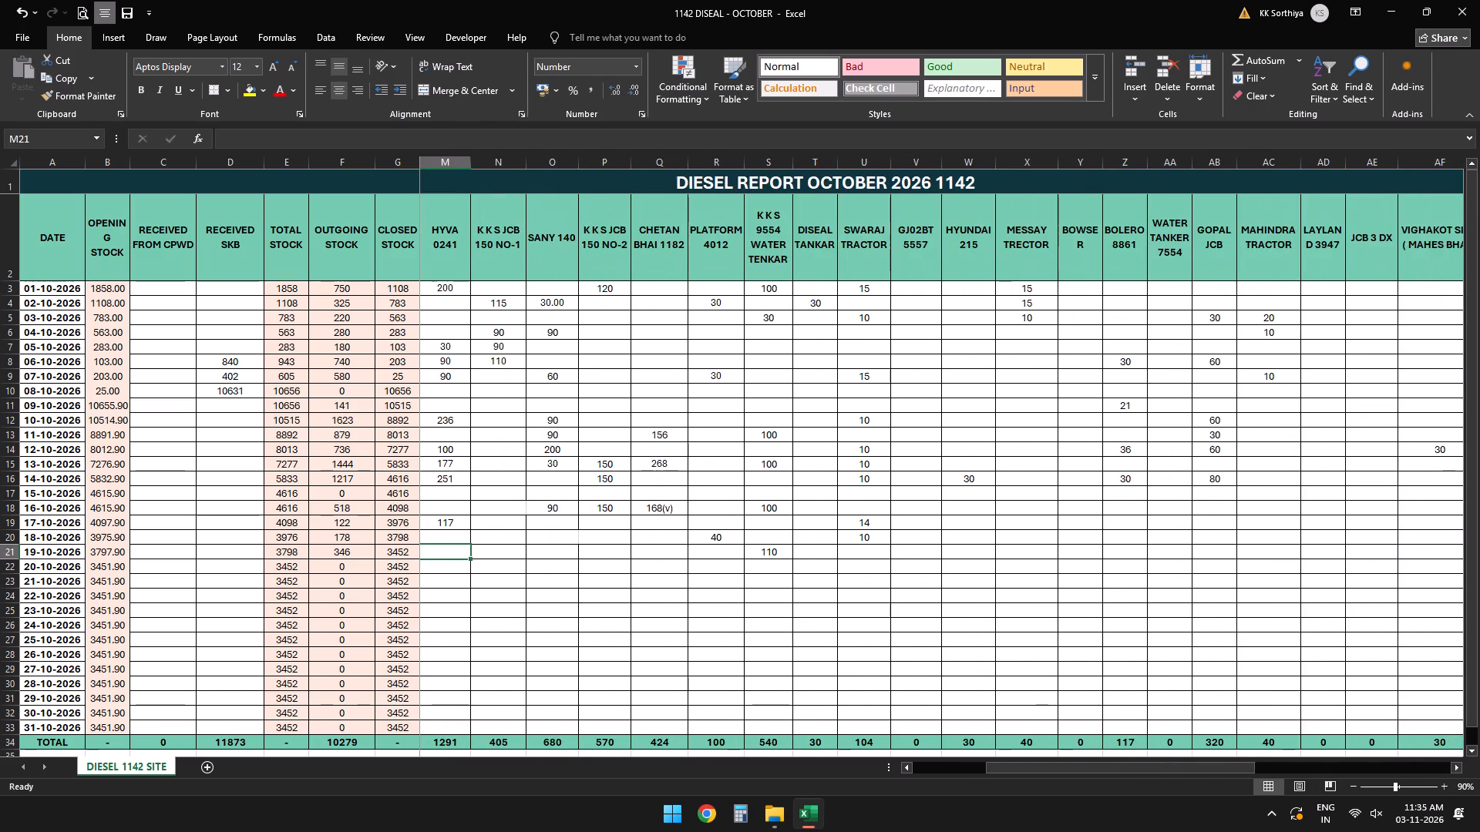
key(Left)
key(Right)
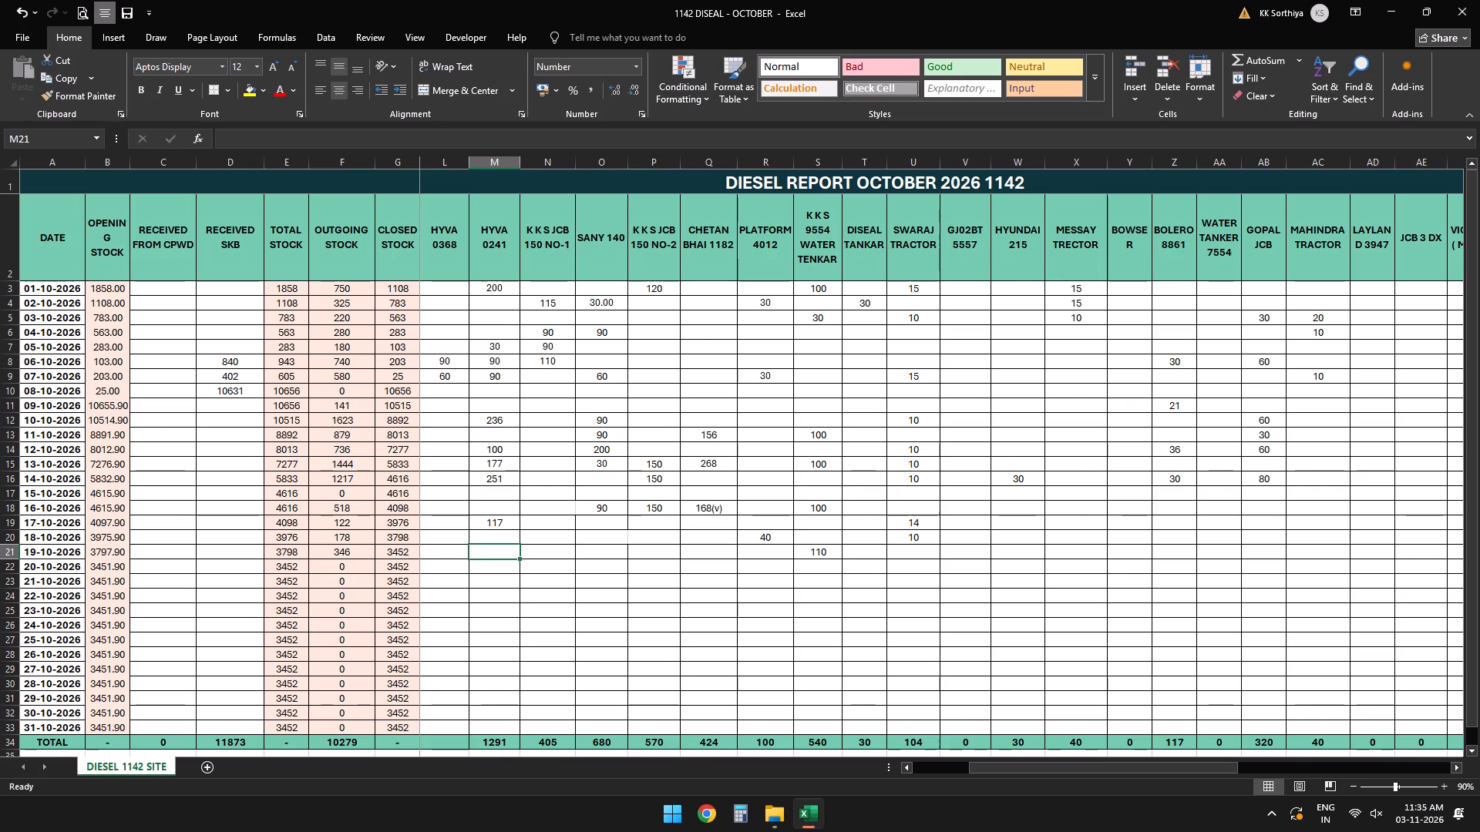
text(116)
key(Right)
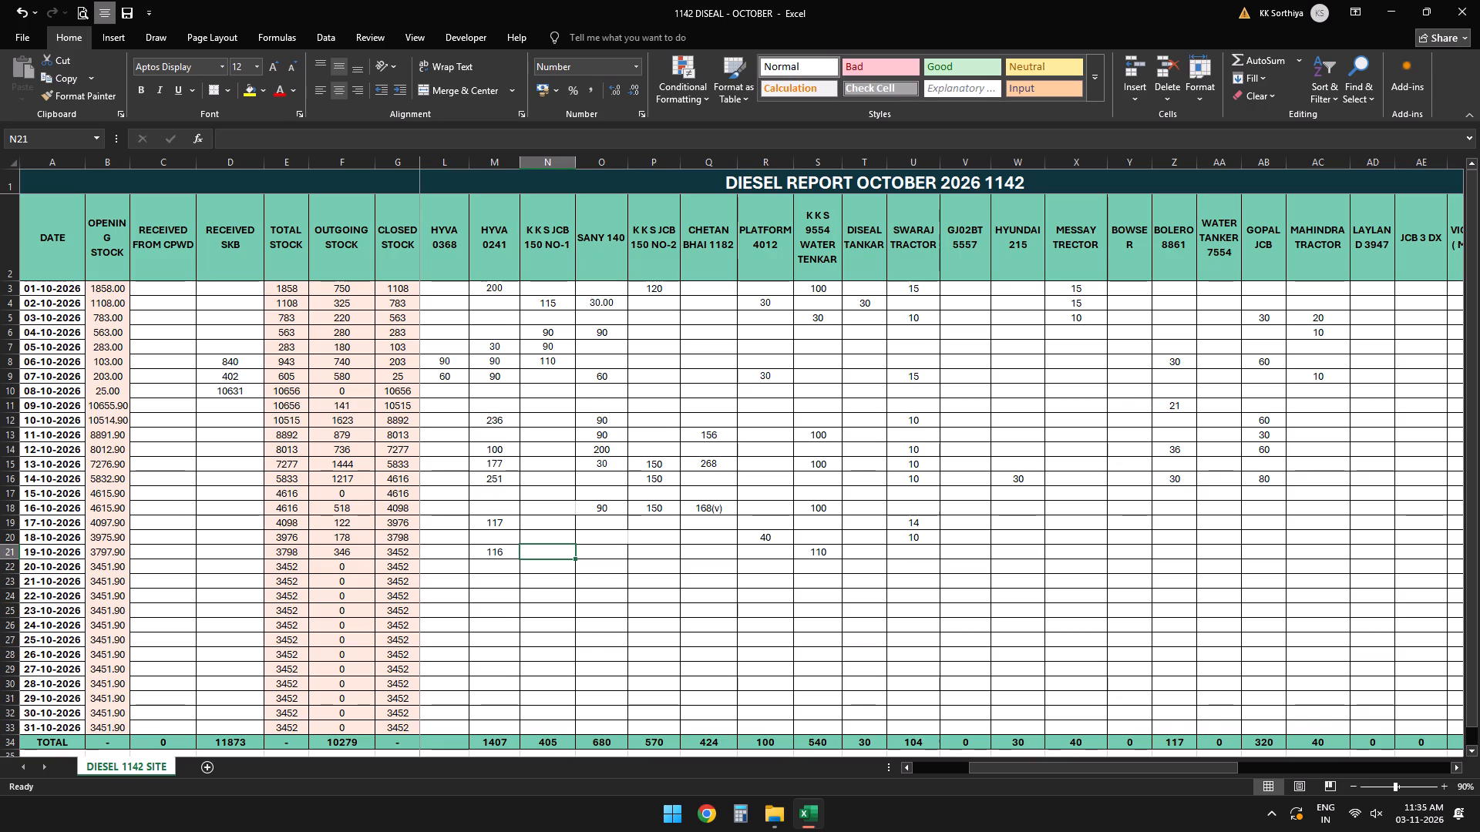
Record 40 in the MESSAY TRECTOR column for 19-10-2026.
key(Right)
key(Right)
key(Right)
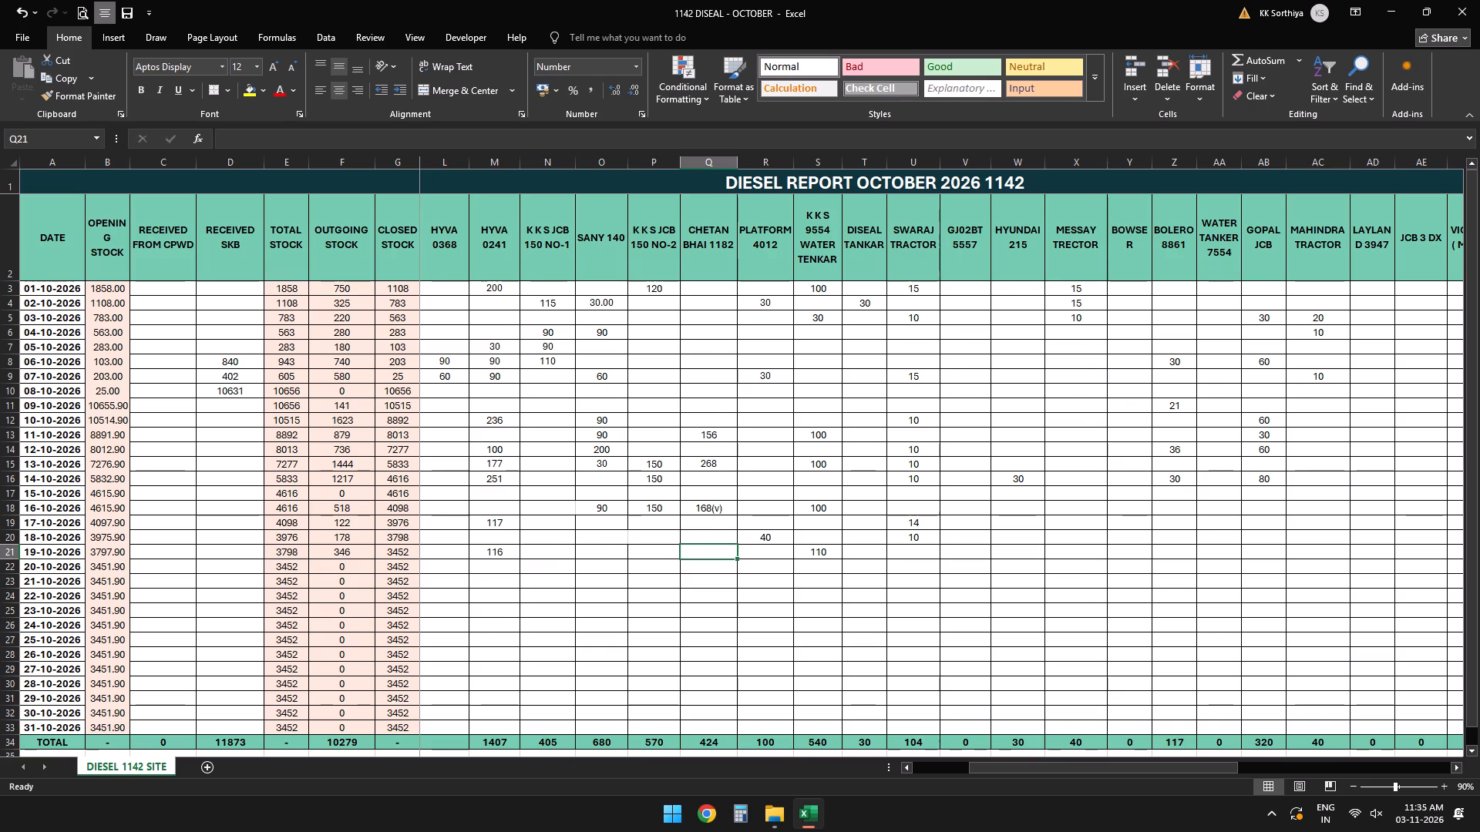
key(Right)
key(Right)
key(Right)
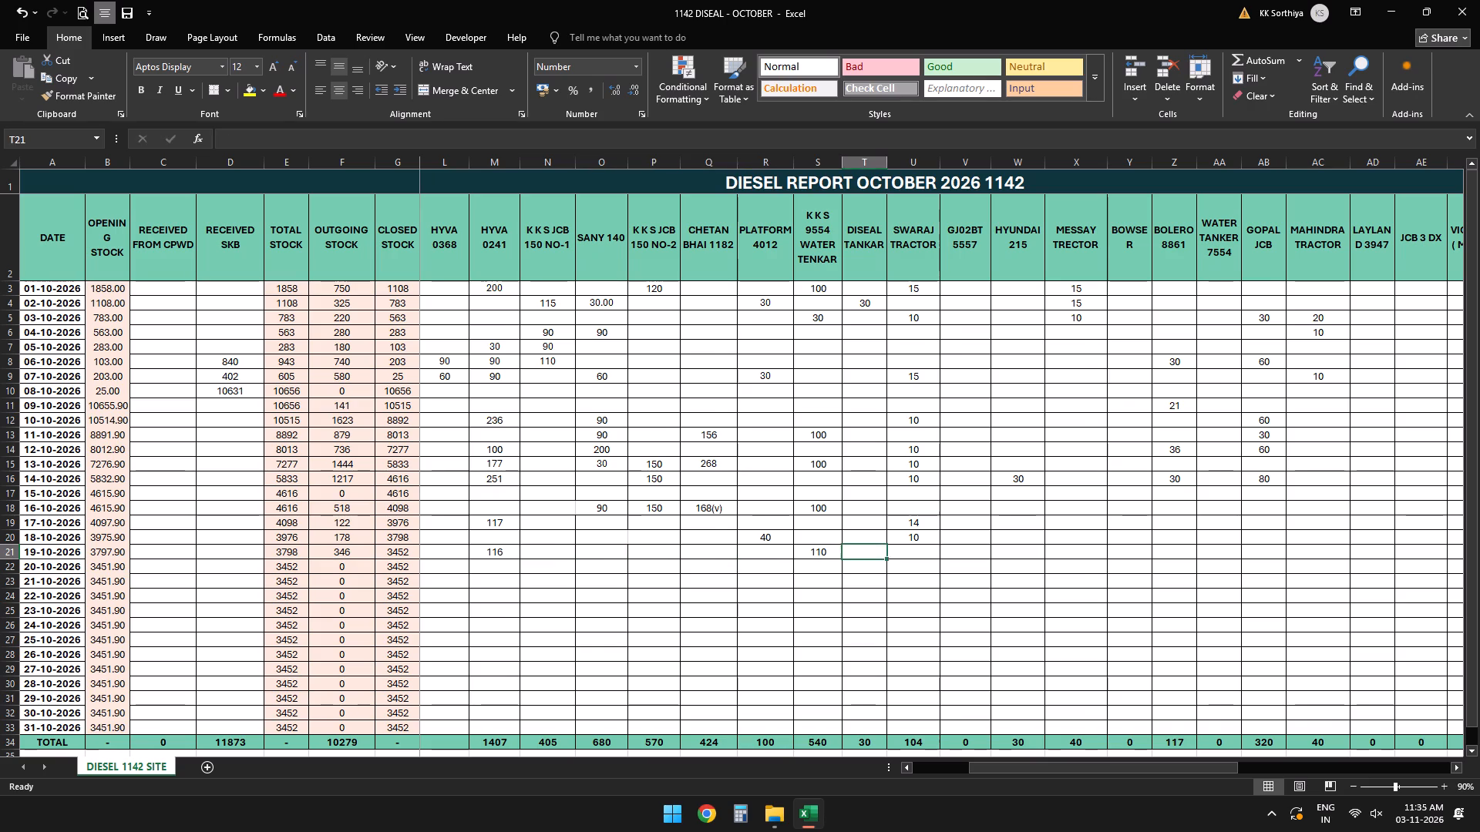
key(Right)
key(Right)
key(Right)
key(Right)
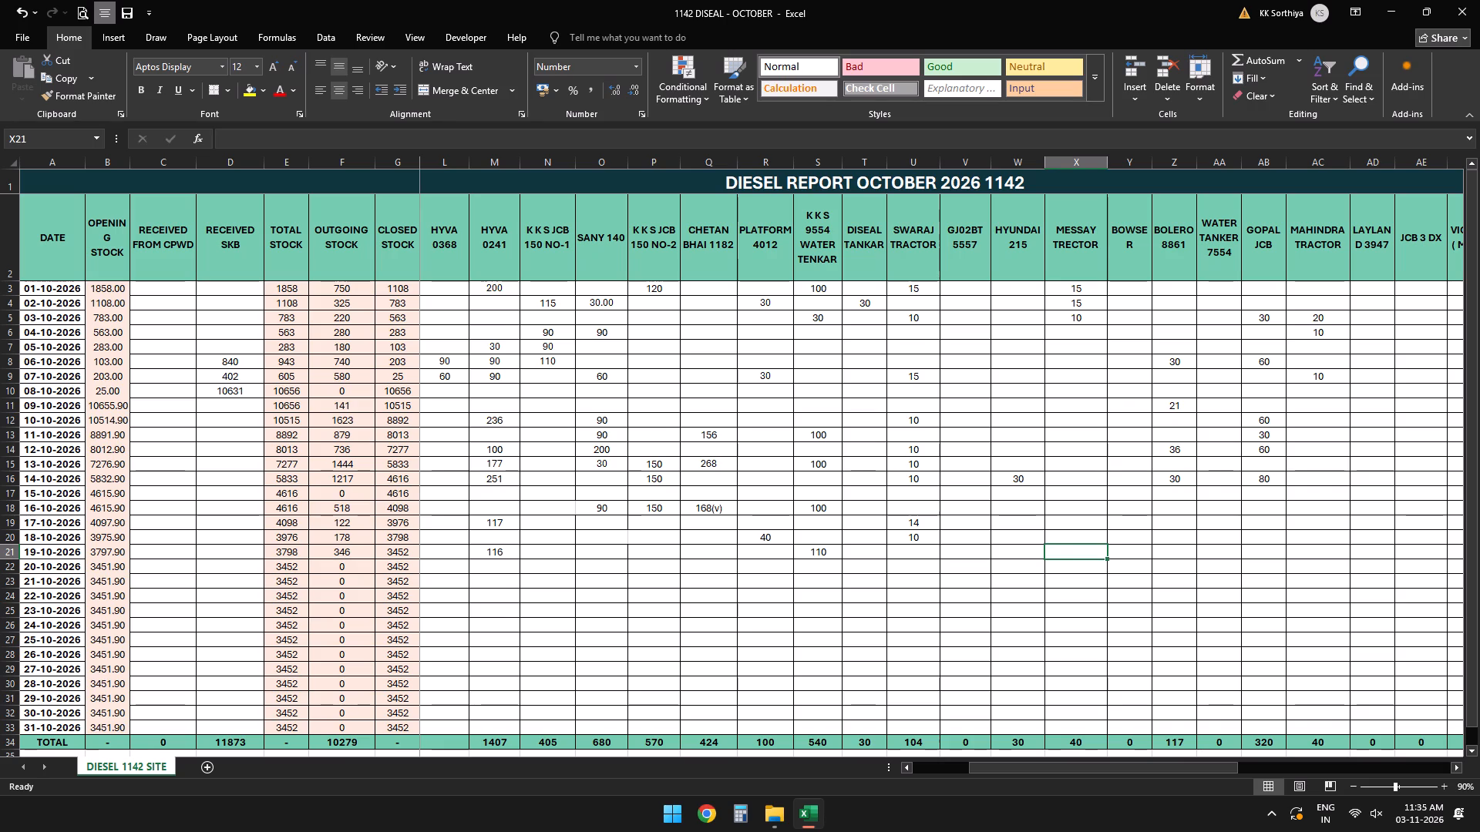
text(40)
key(Right)
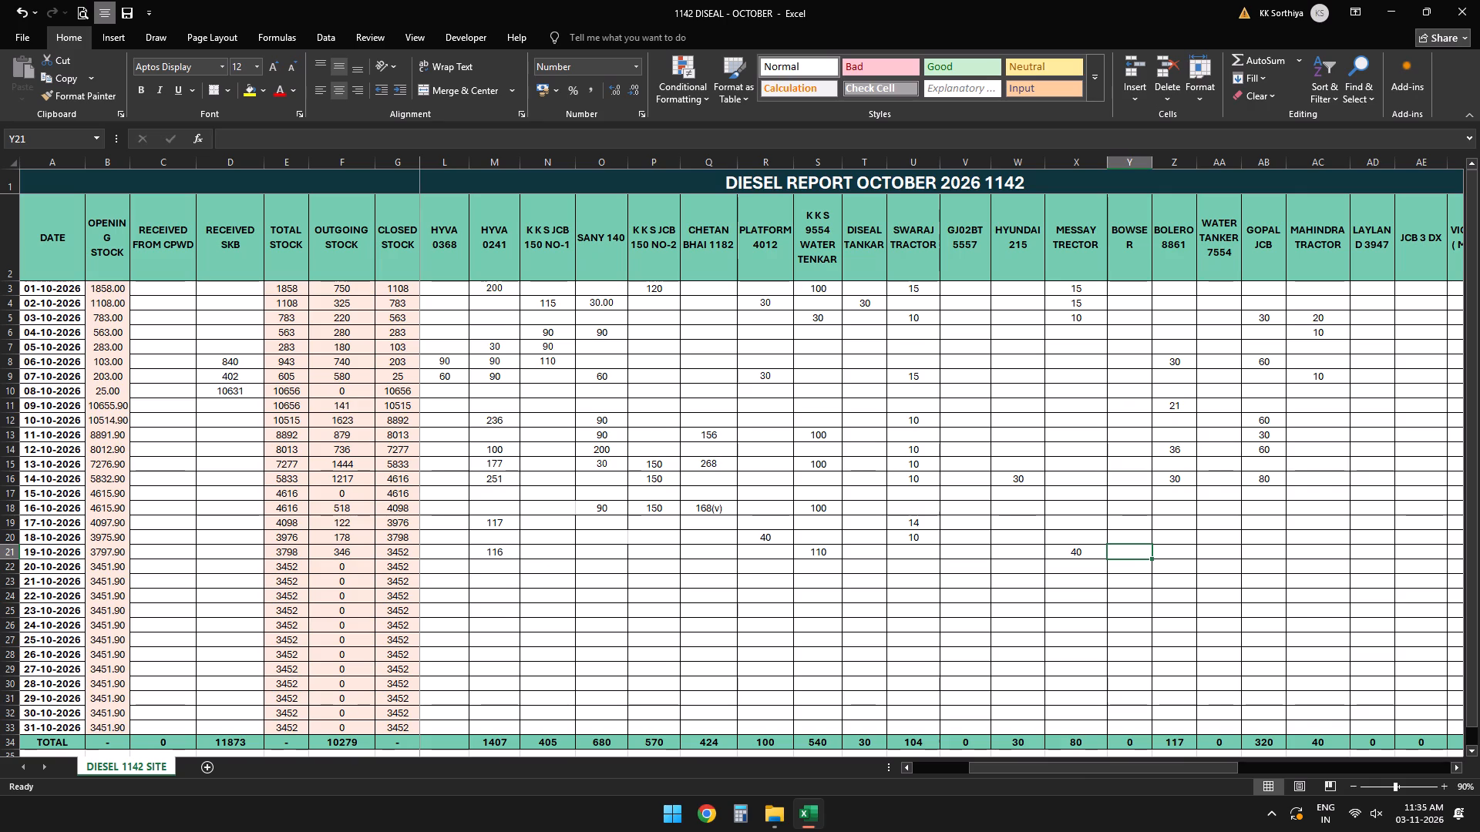
Save the 1142 DISEAL - OCTOBER workbook.
key(ctrl+s)
Enter 691 as the OUTGOING STOCK for 20-10-2026.
key(Left)
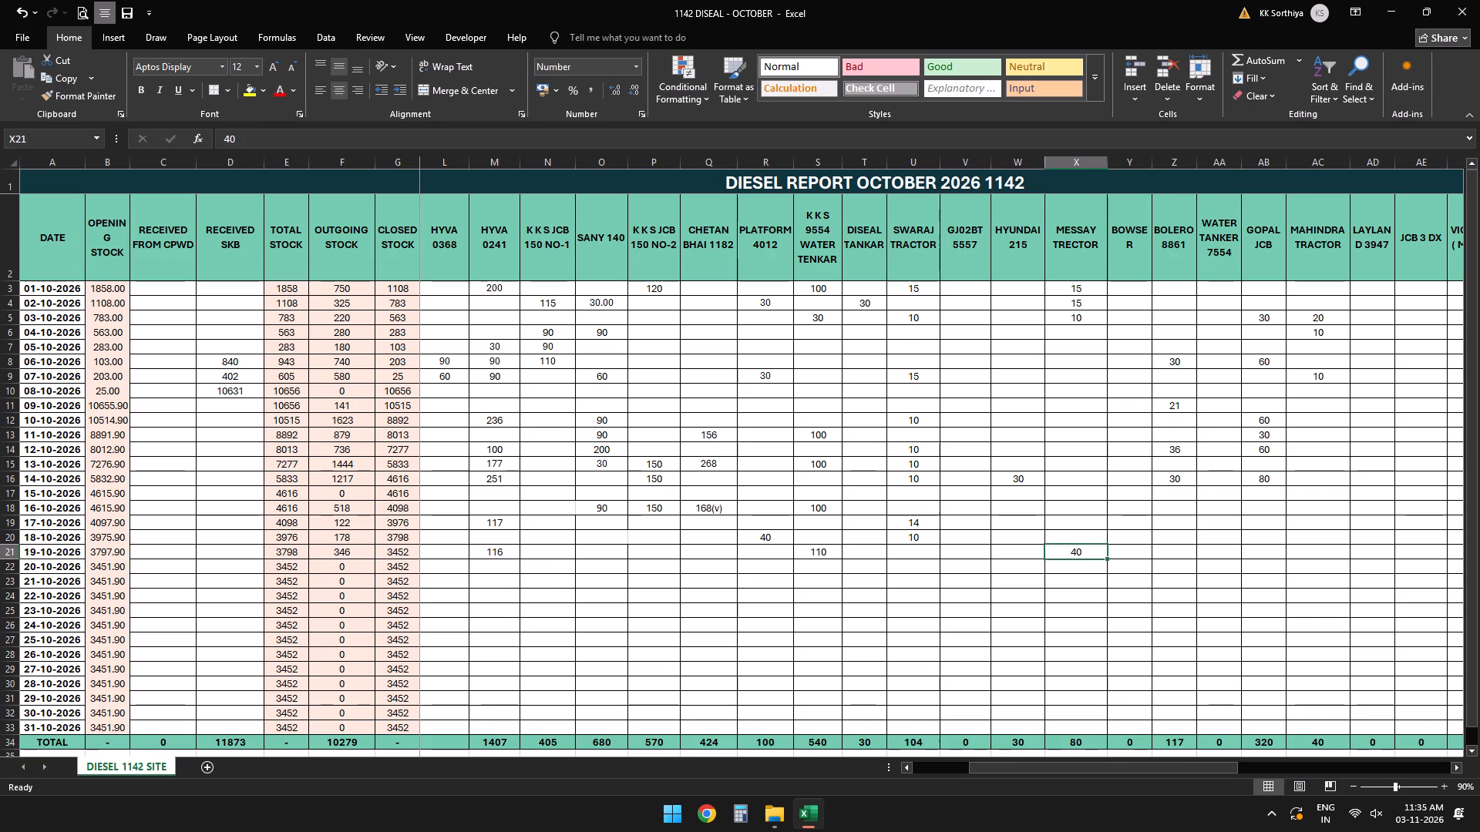
key(Left)
key(Left)
key(Left)
key(Left)
key(Left)
key(Left)
key(Left)
key(Left)
key(Left)
key(Left)
key(Left)
key(Left)
key(Left)
key(Left)
key(Left)
key(Left)
key(Left)
key(Left)
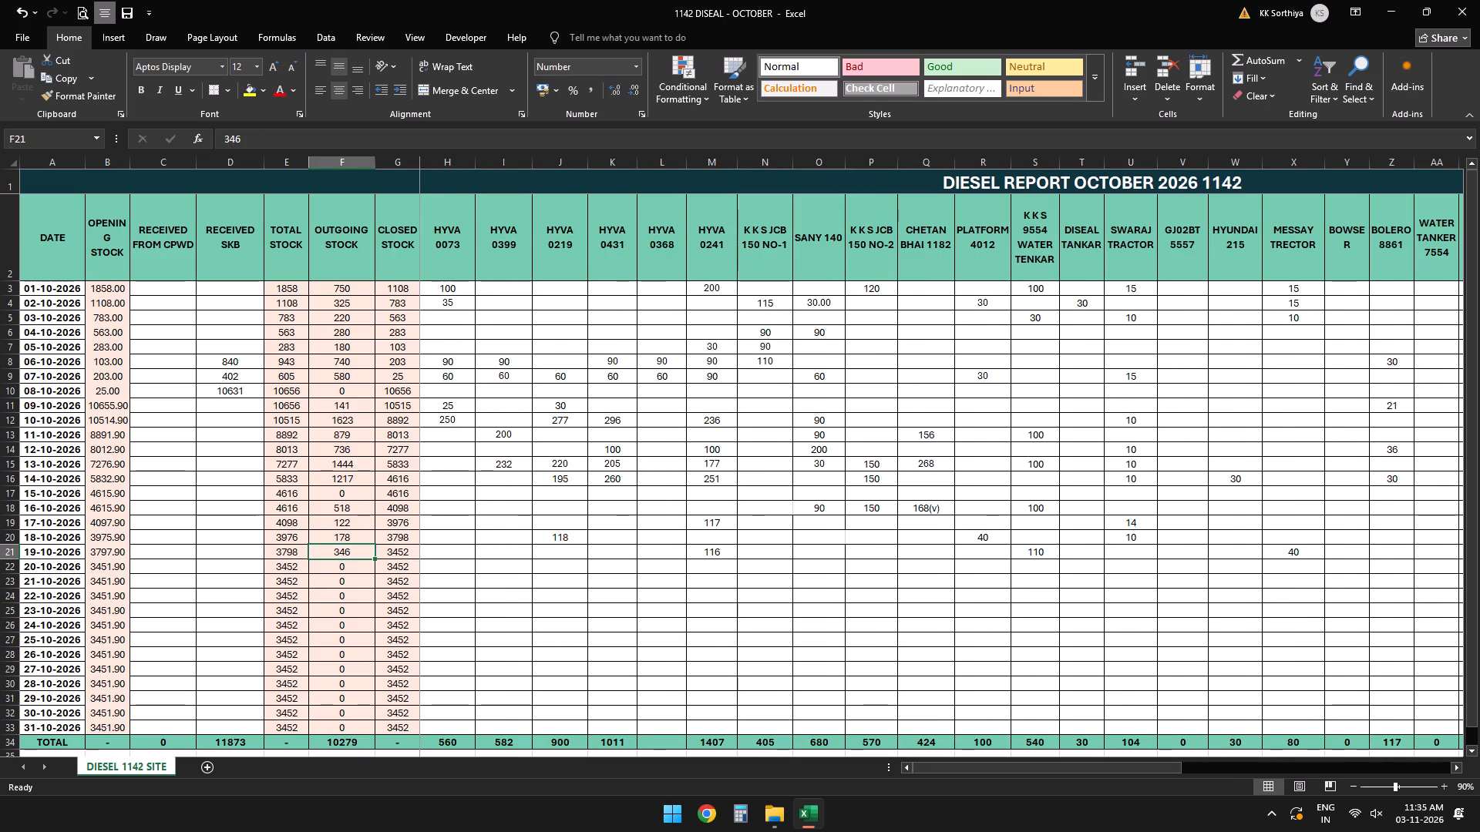
key(Down)
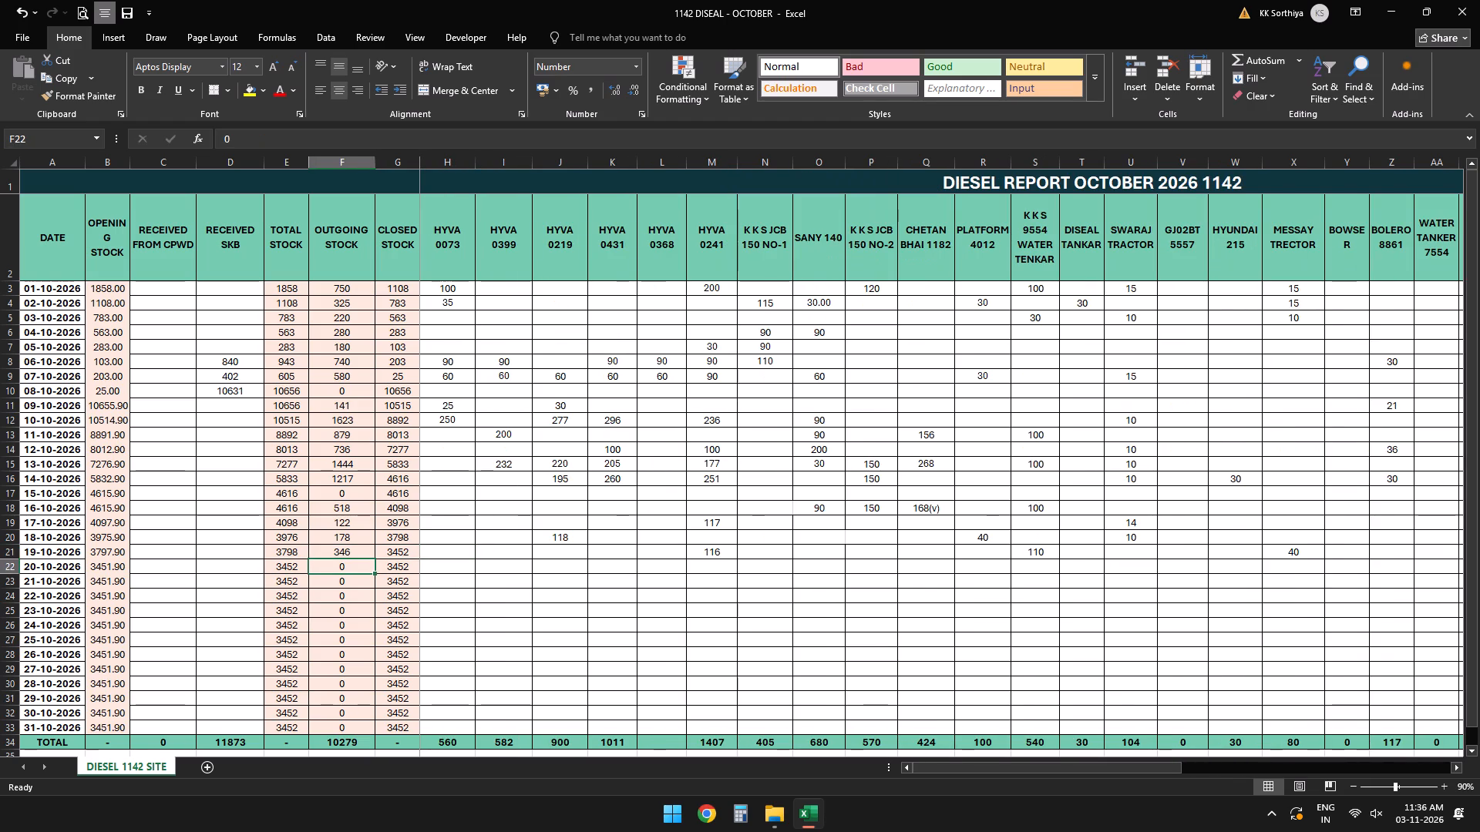
text(691)
key(Right)
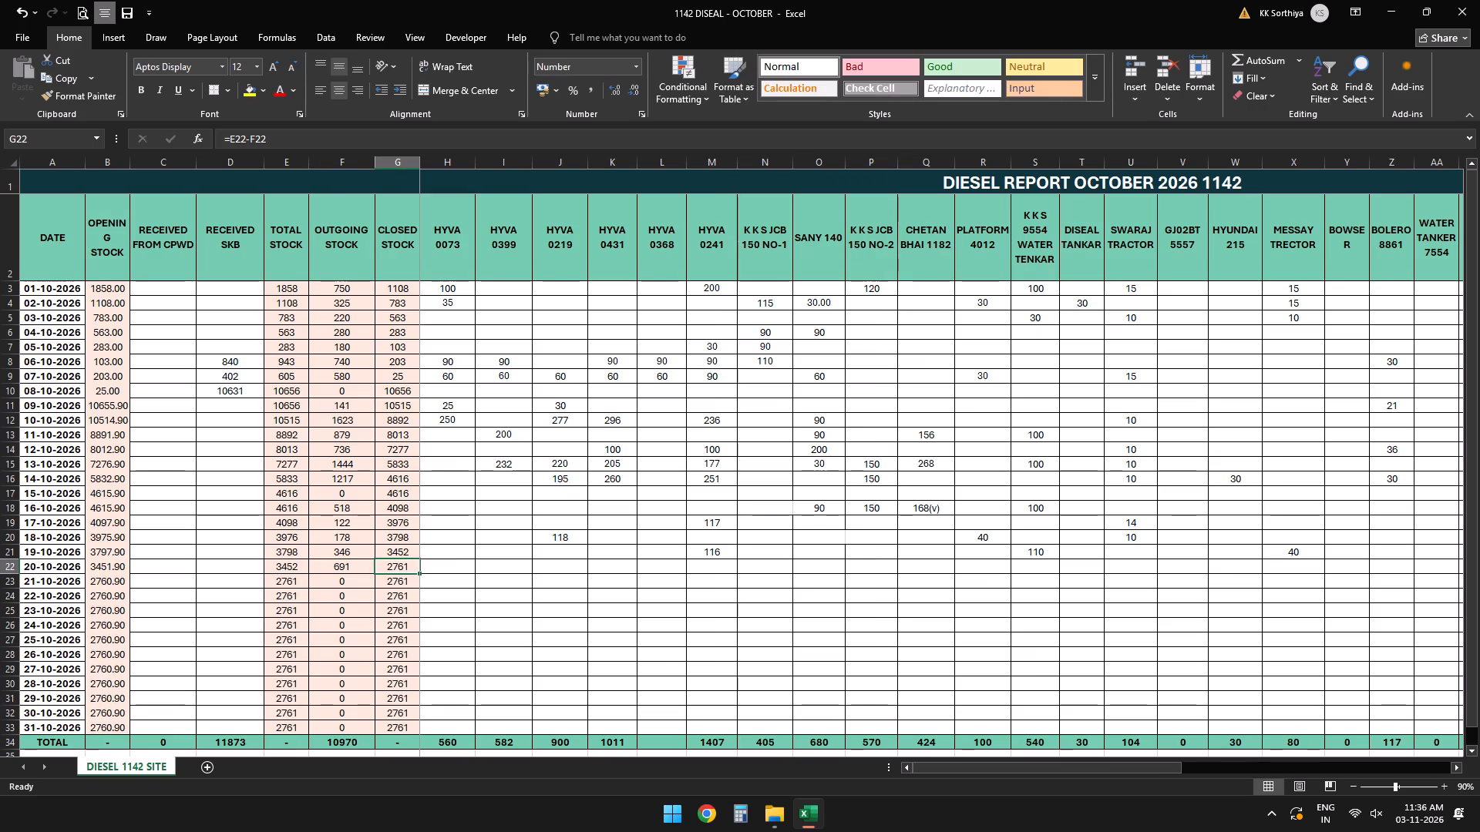
Record 120 in the HYUNDAI 215 column for 20-10-2026.
key(Right)
key(Right)
key(Right)
key(Right)
key(Right)
key(Right)
key(Right)
key(Right)
key(Right)
key(Right)
key(Right)
key(Right)
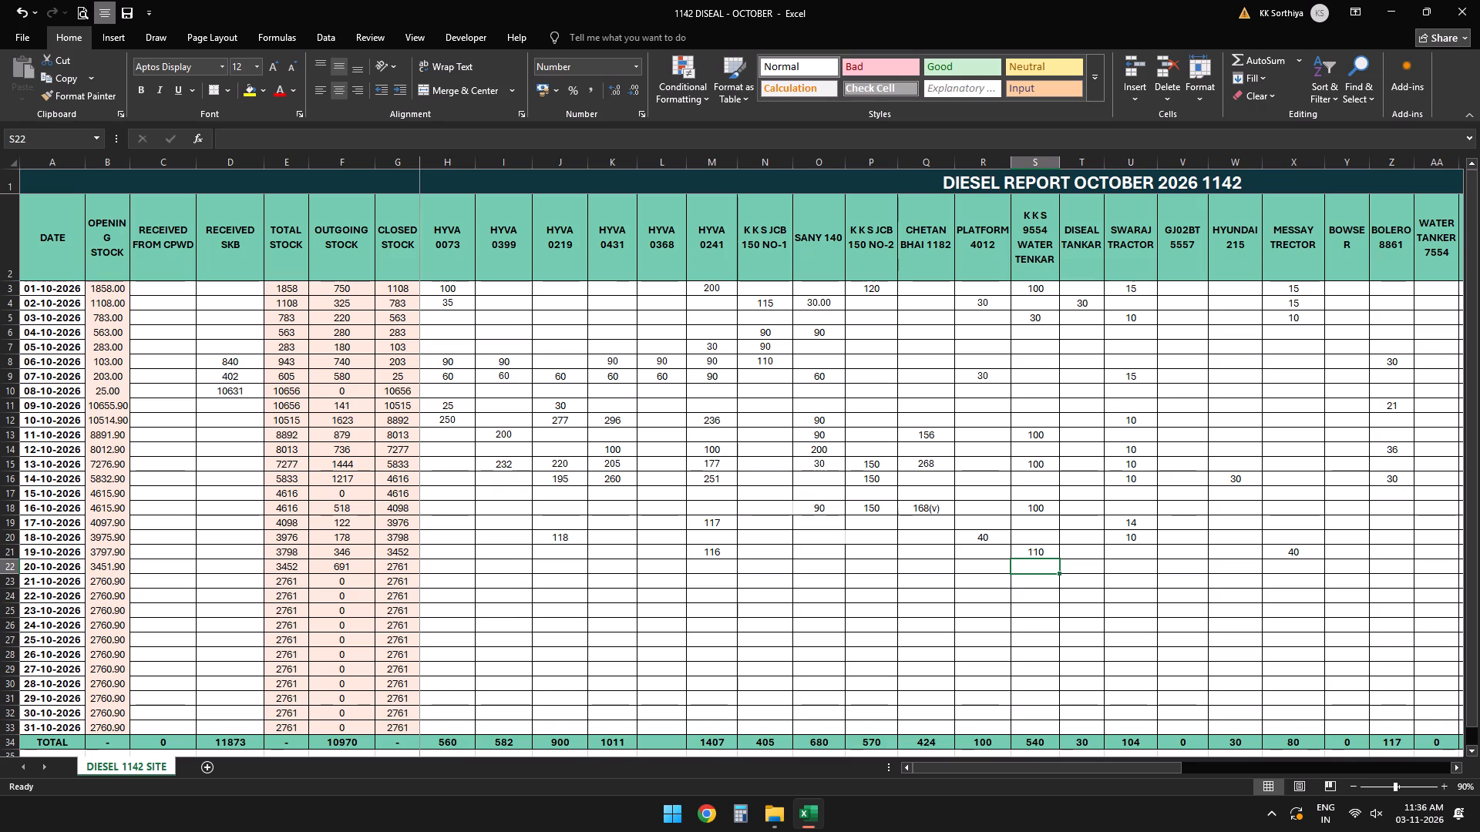
key(Right)
key(Right)
key(Right)
key(Right)
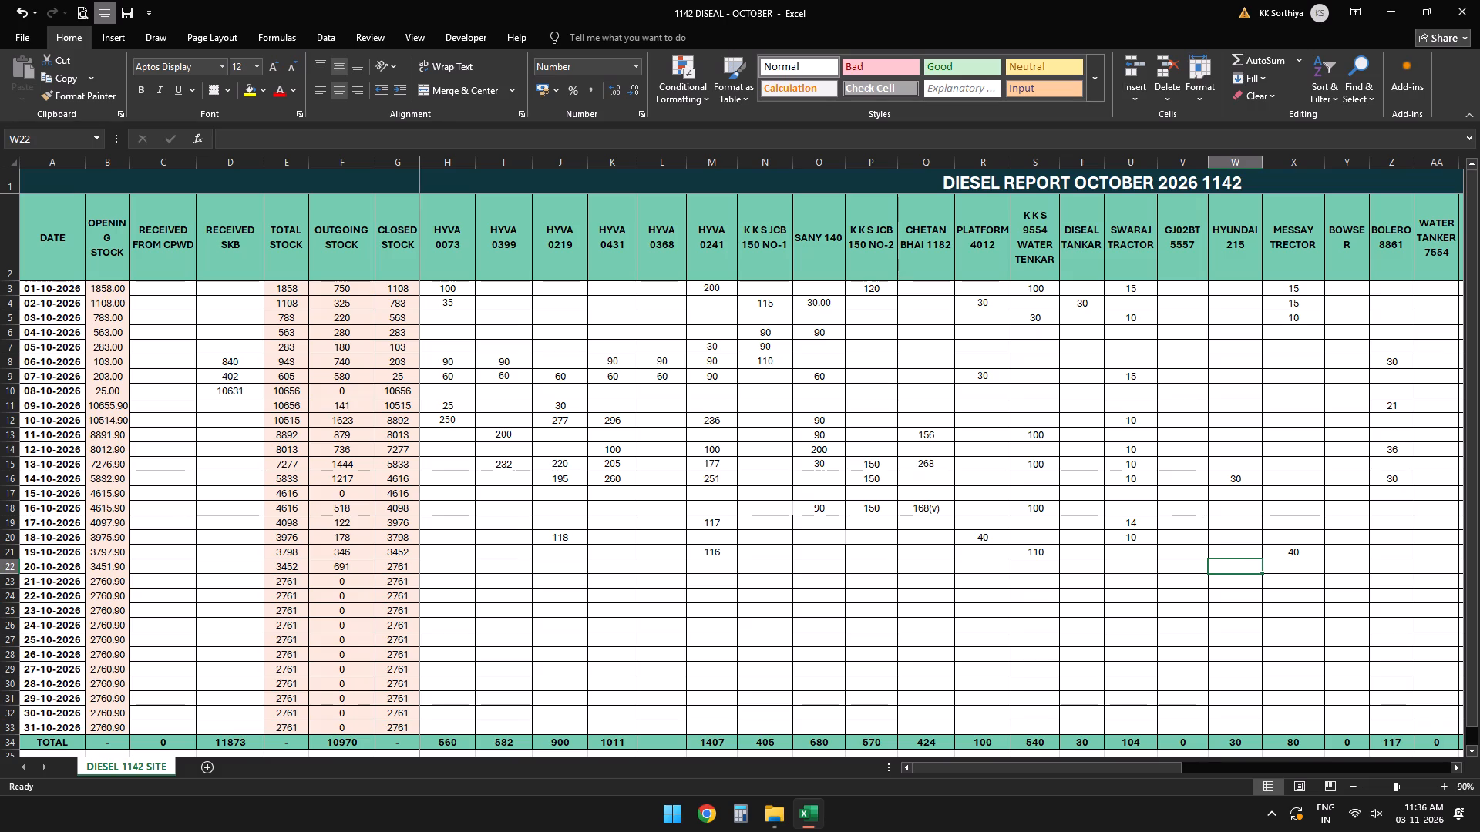
text(120)
key(Right)
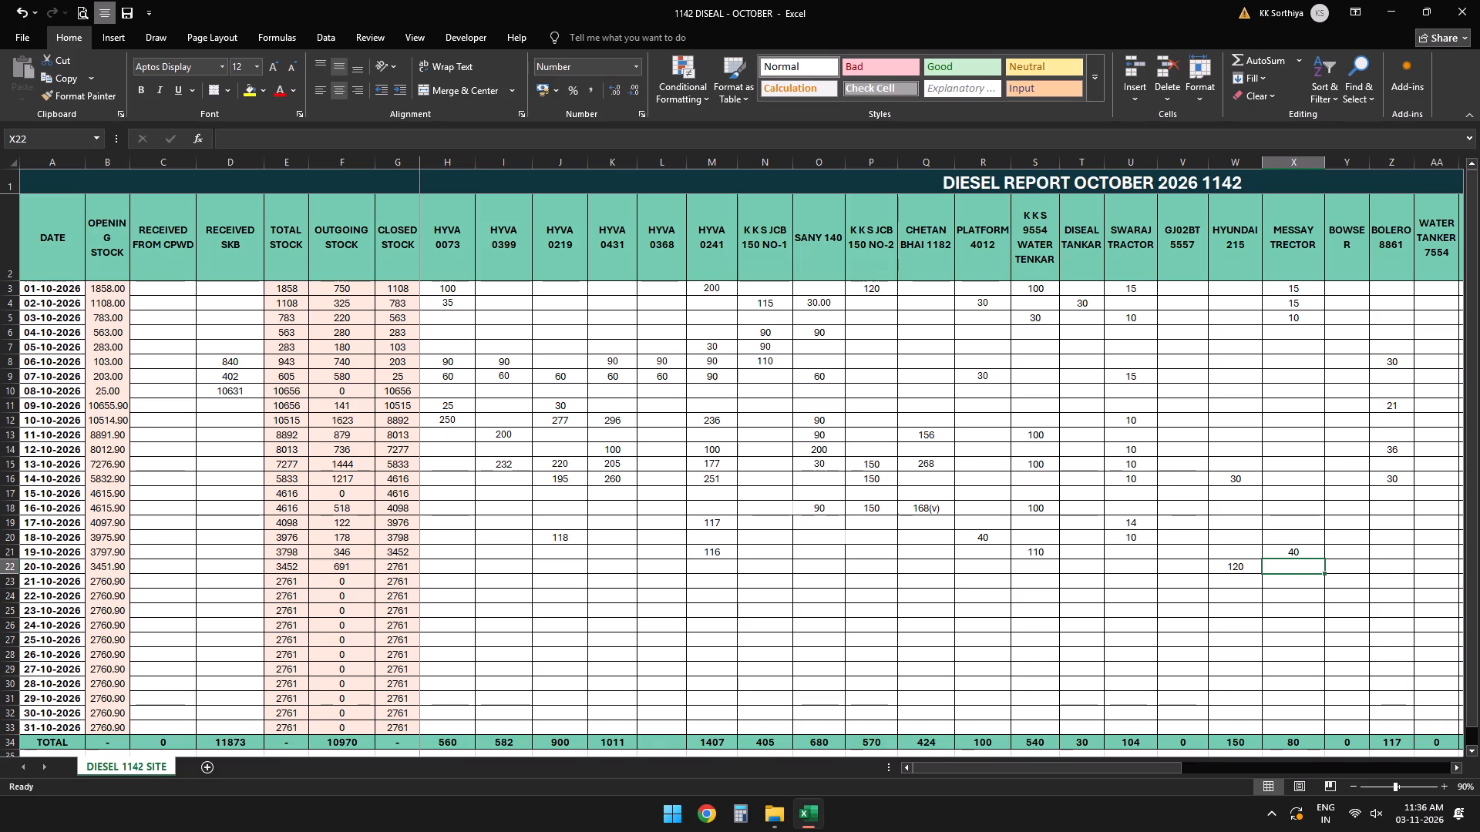
Record 100 in the HYVA 0368 column for 20-10-2026.
key(Left)
key(Left)
key(Left)
key(Left)
key(Left)
key(Left)
key(Left)
key(Left)
key(Left)
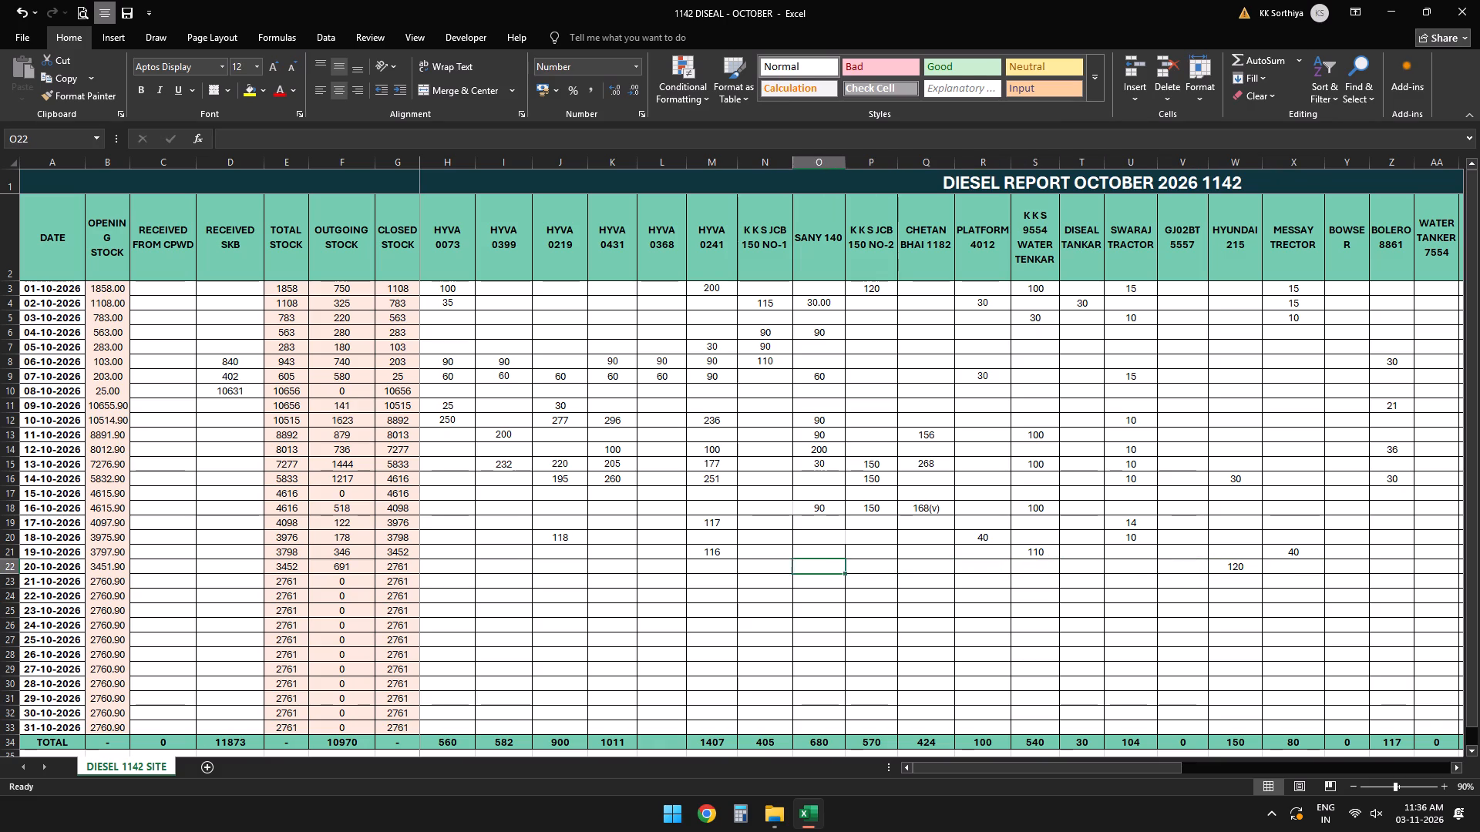
key(Left)
key(Left)
key(Left)
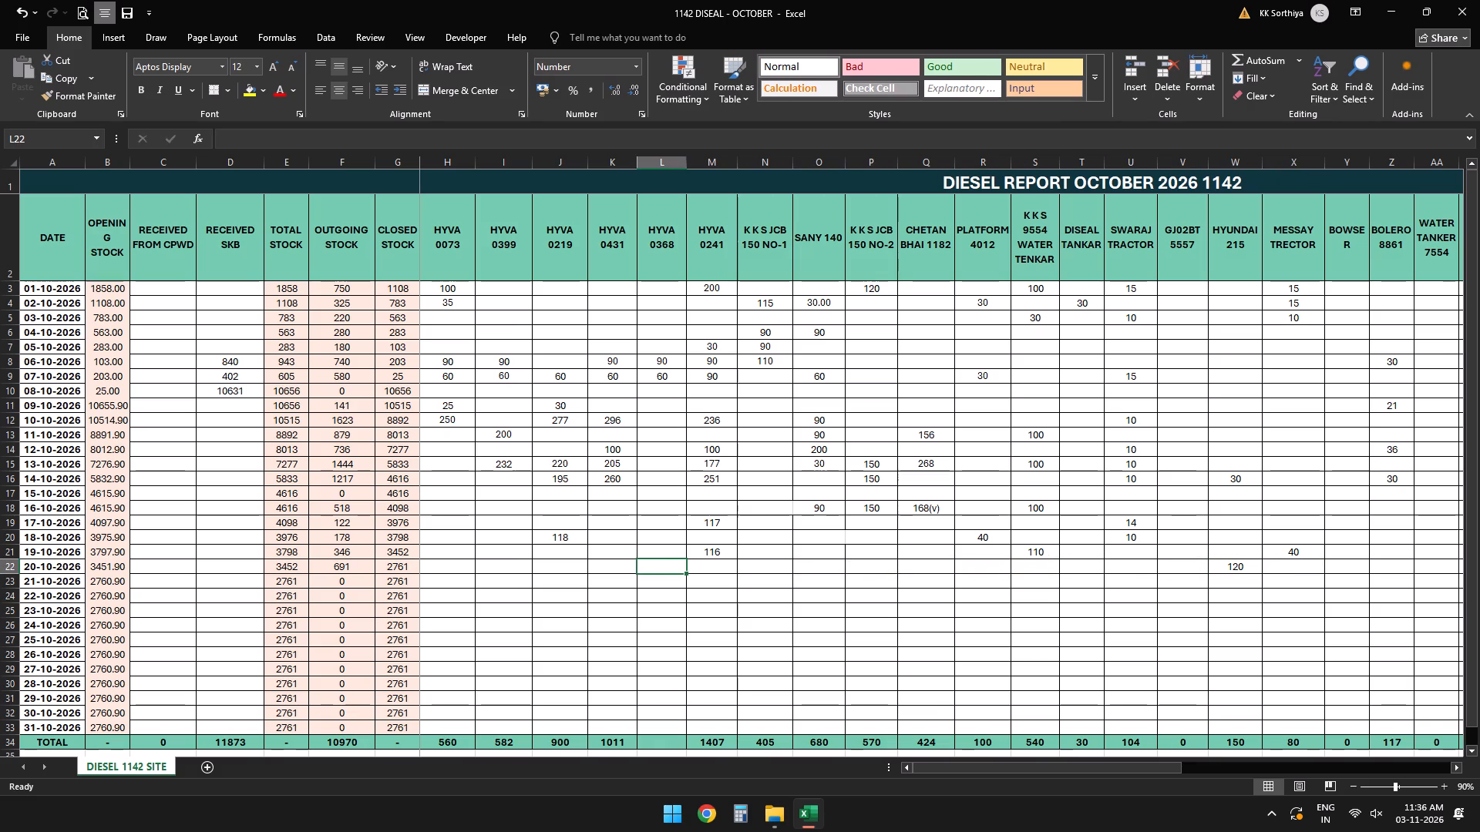
text(100)
key(Right)
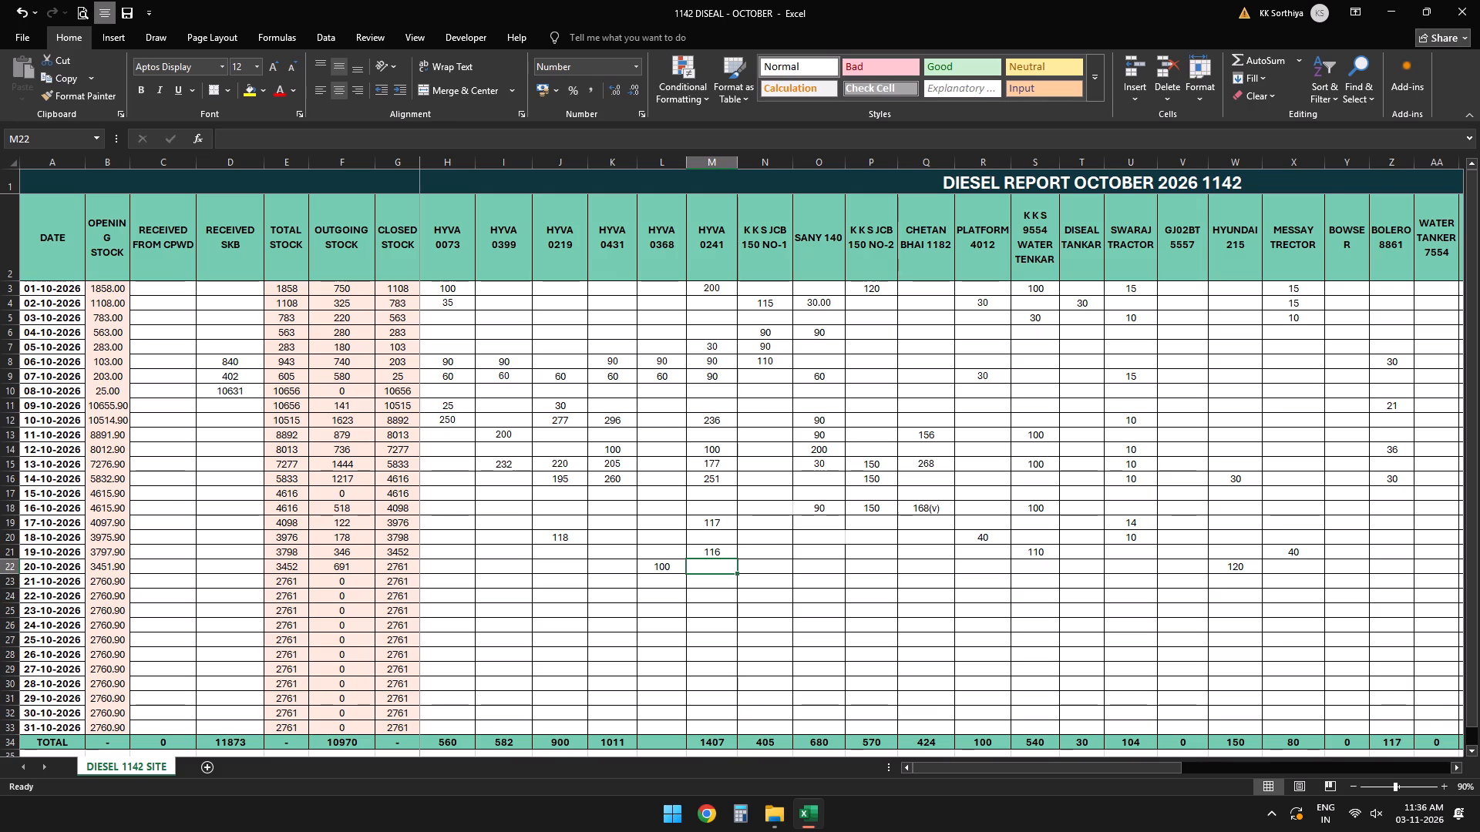
Record 90 in the SANY 140 column for 20-10-2026.
key(Right)
key(Right)
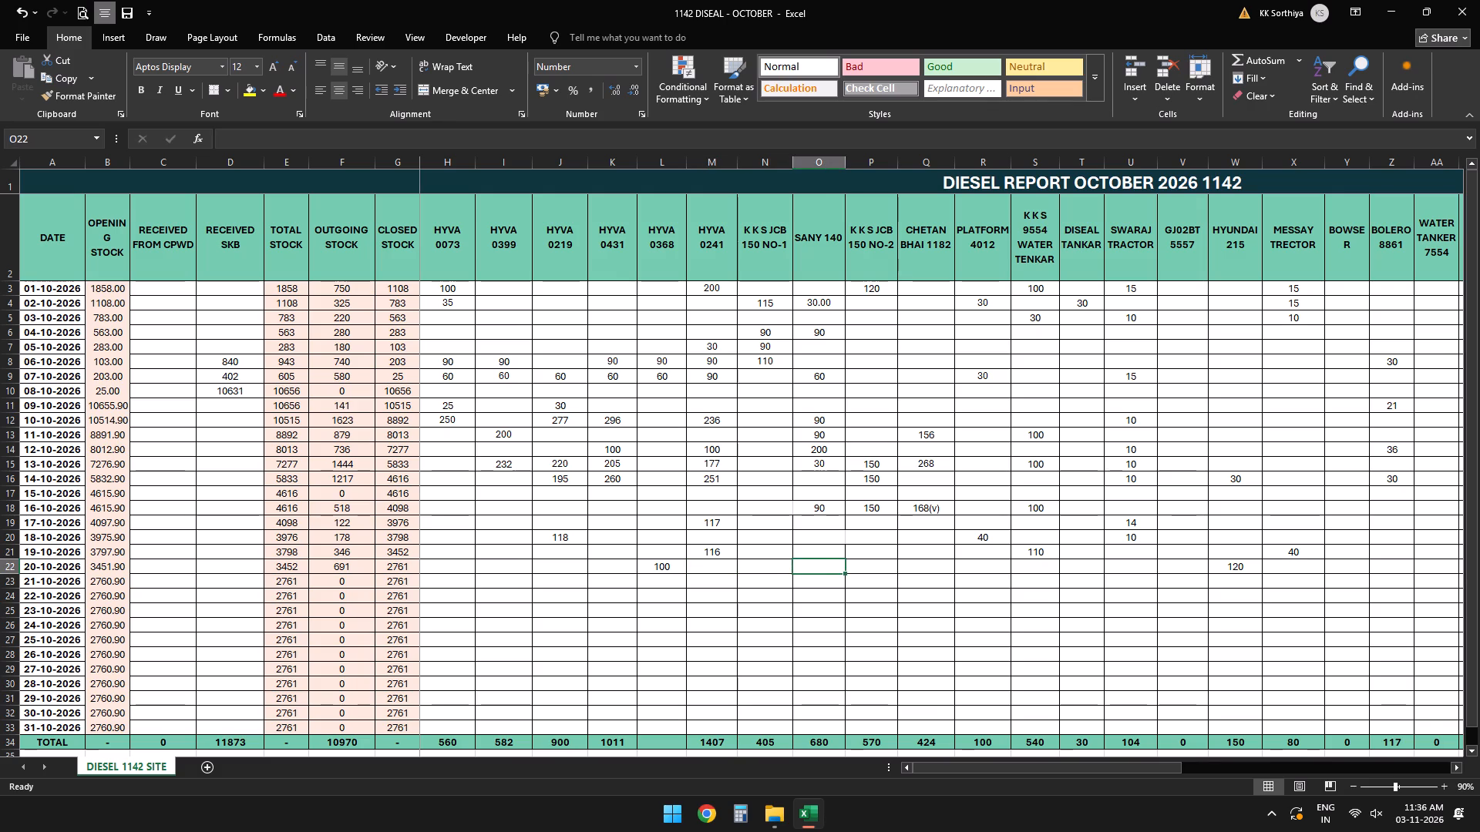
text(90)
key(Right)
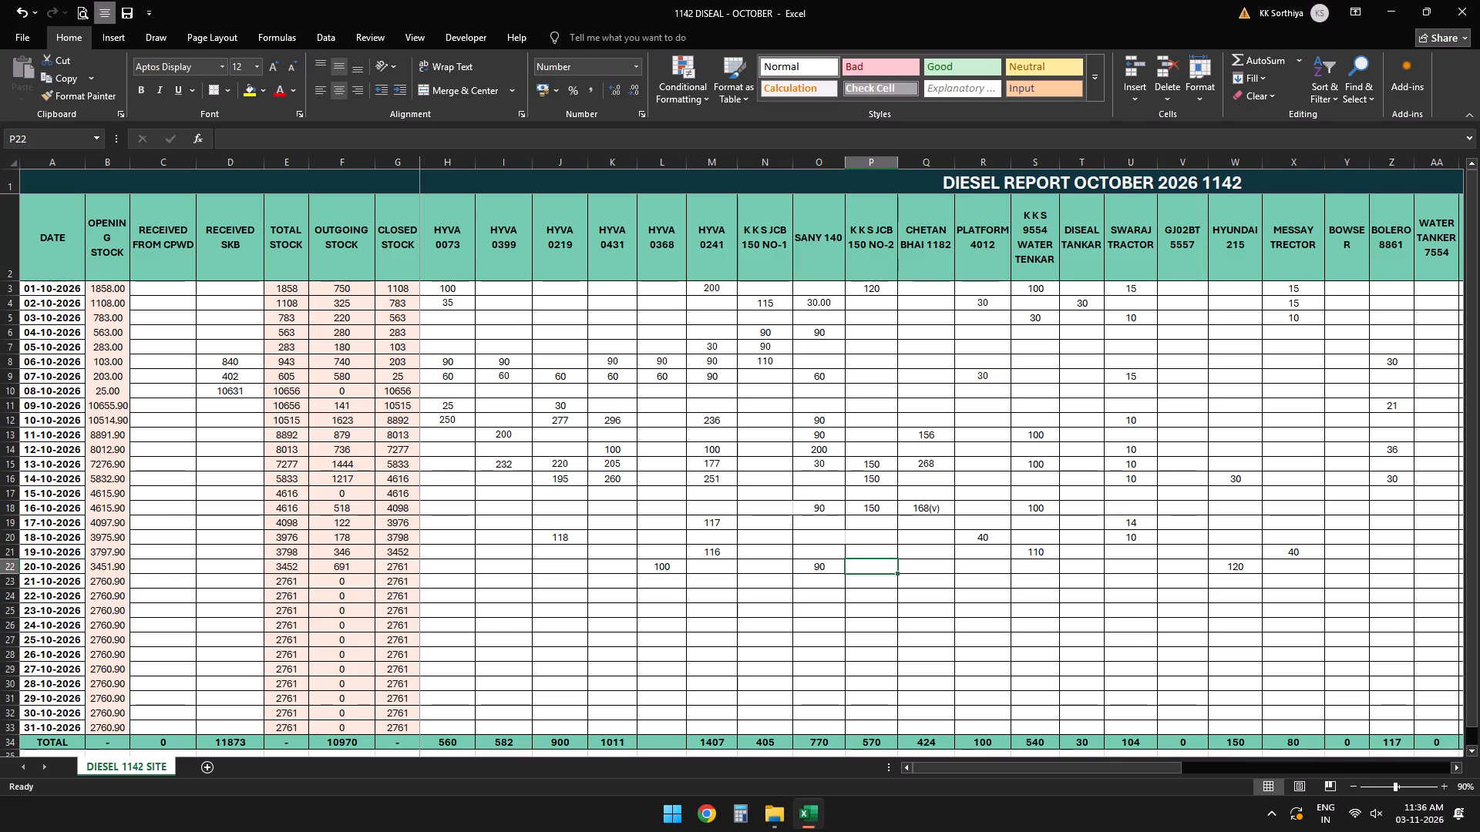
Record 30 in the BOLERO 8861 column for 20-10-2026.
key(Right)
key(Right)
key(Right)
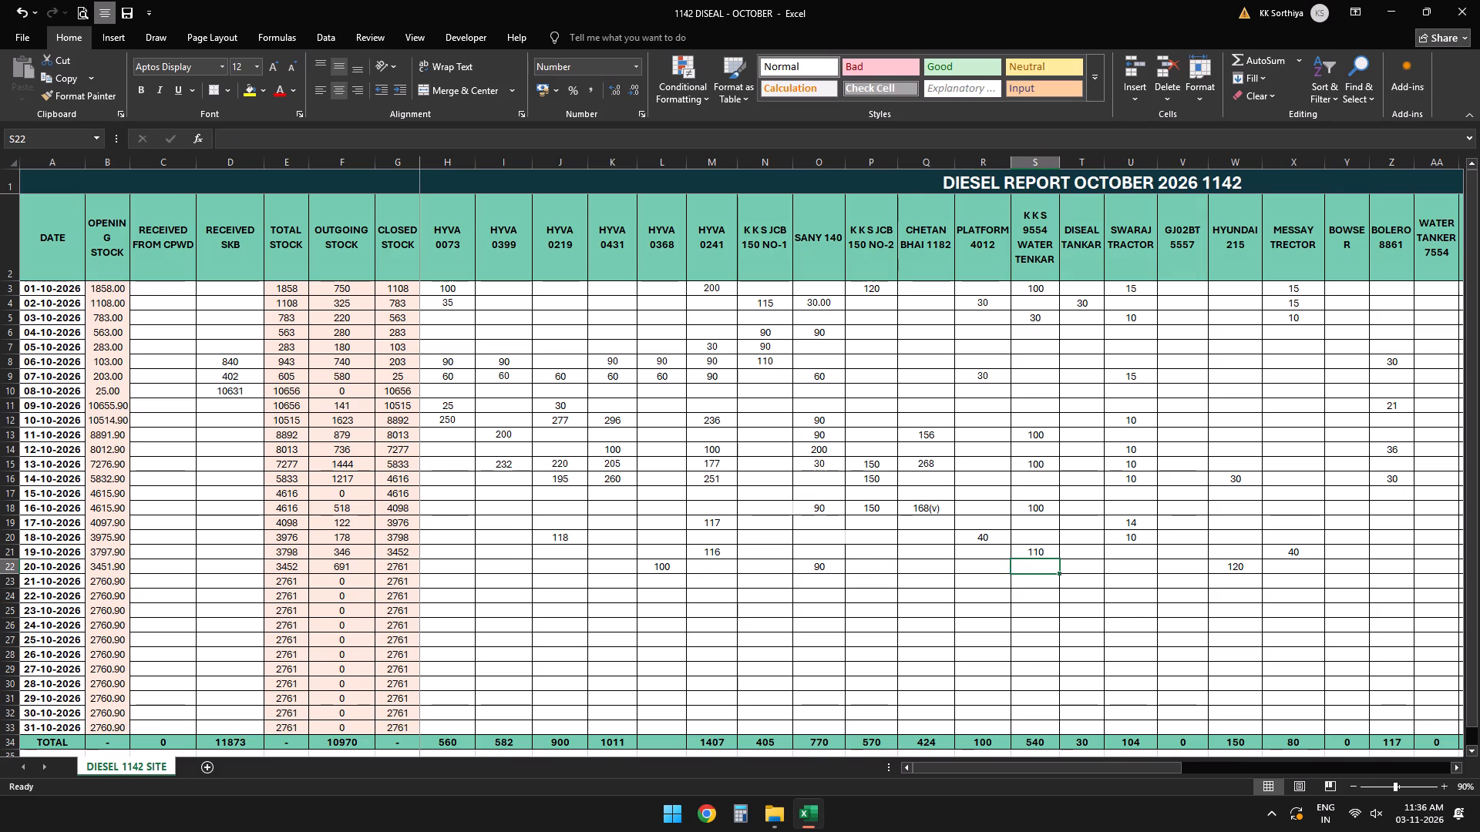
key(Right)
key(Right)
key(Right)
key(Right)
key(Right)
key(Right)
key(Right)
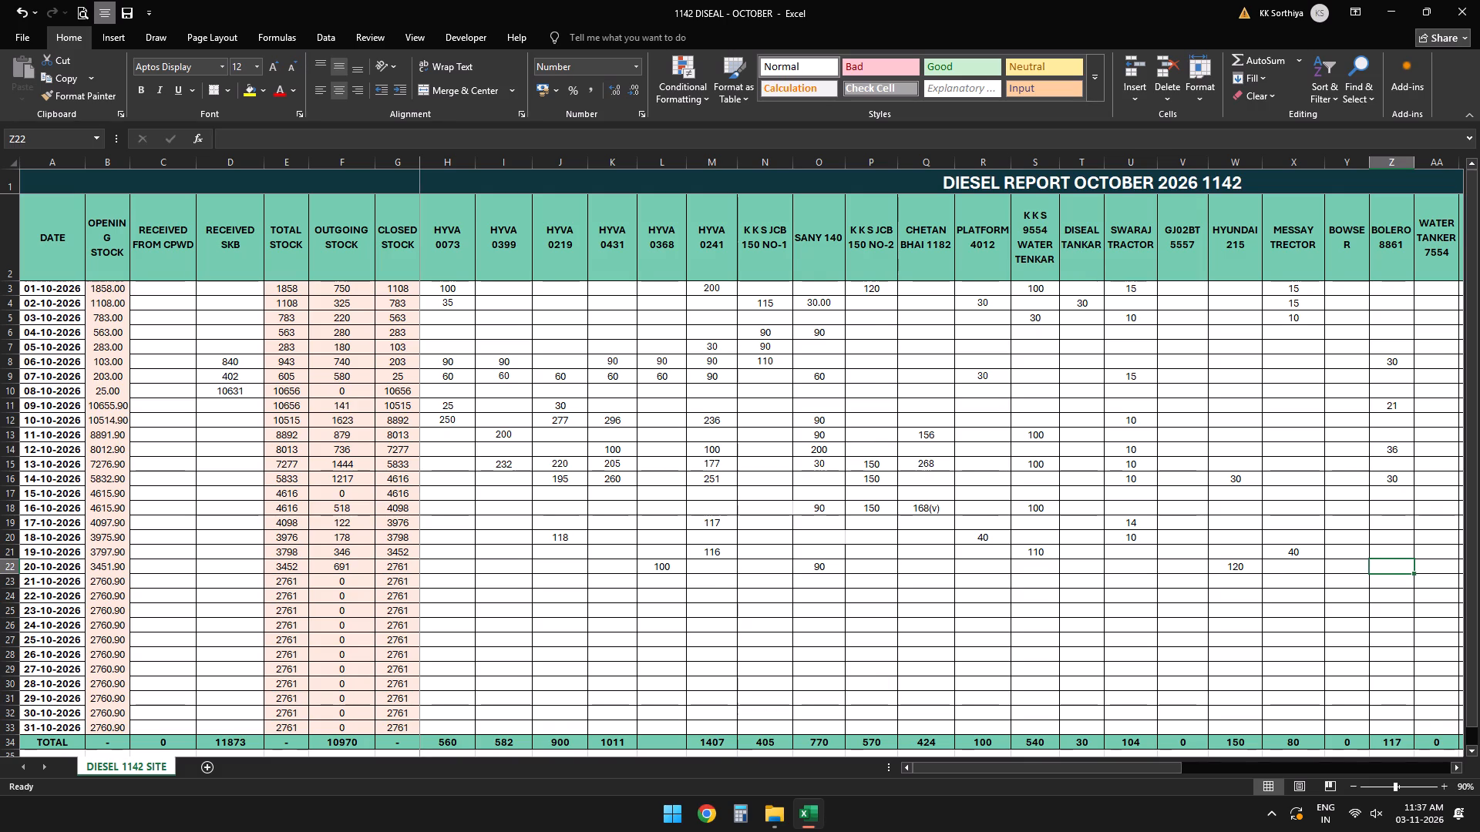
text(30)
key(Left)
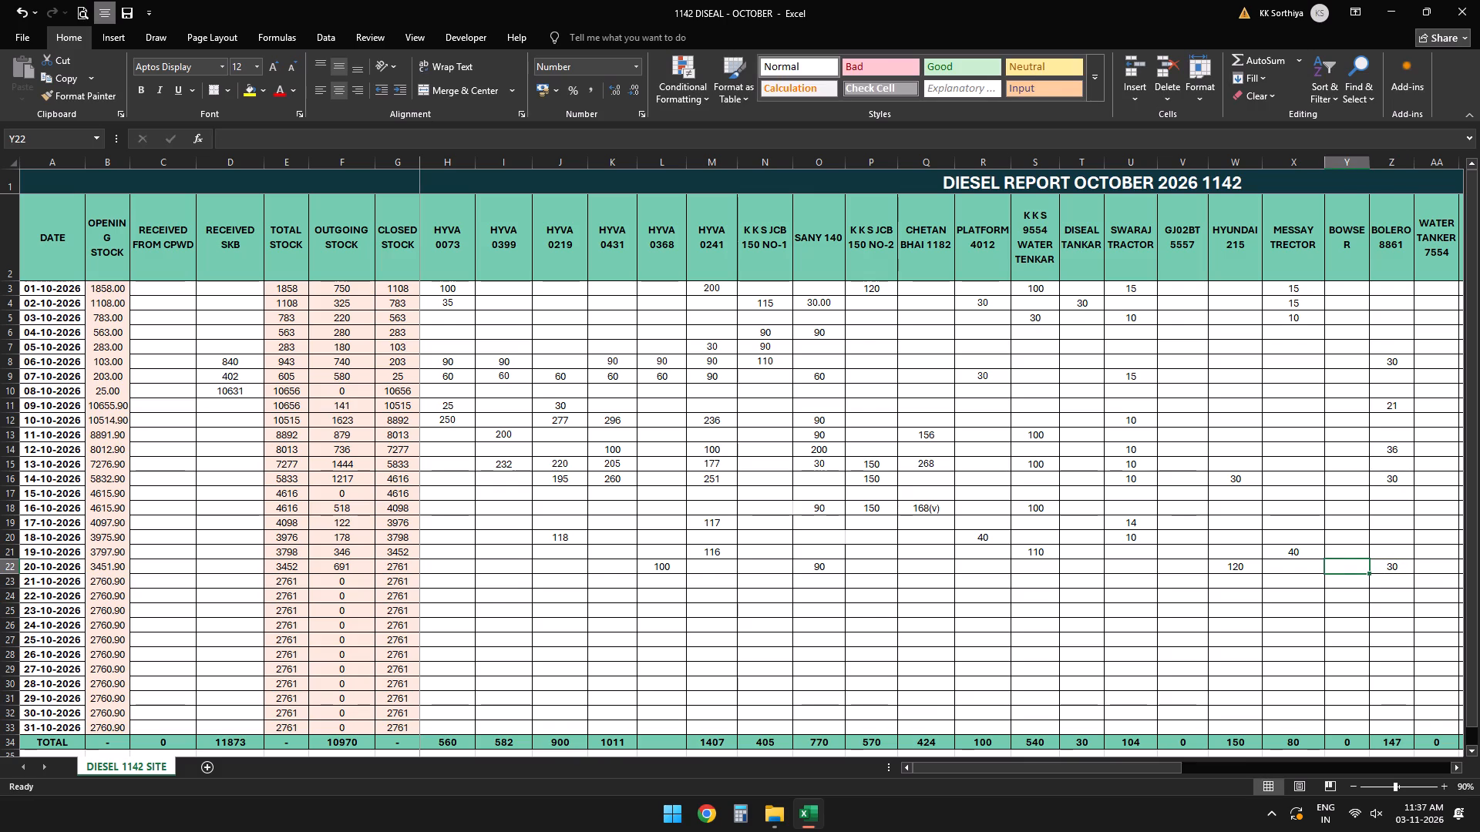
Record 168 in the HYVA 0219 column for 20-10-2026.
key(Left)
key(Left)
key(Left)
key(Left)
key(Left)
key(Left)
key(Left)
key(Left)
key(Left)
key(Left)
key(Left)
key(Left)
key(Left)
key(Left)
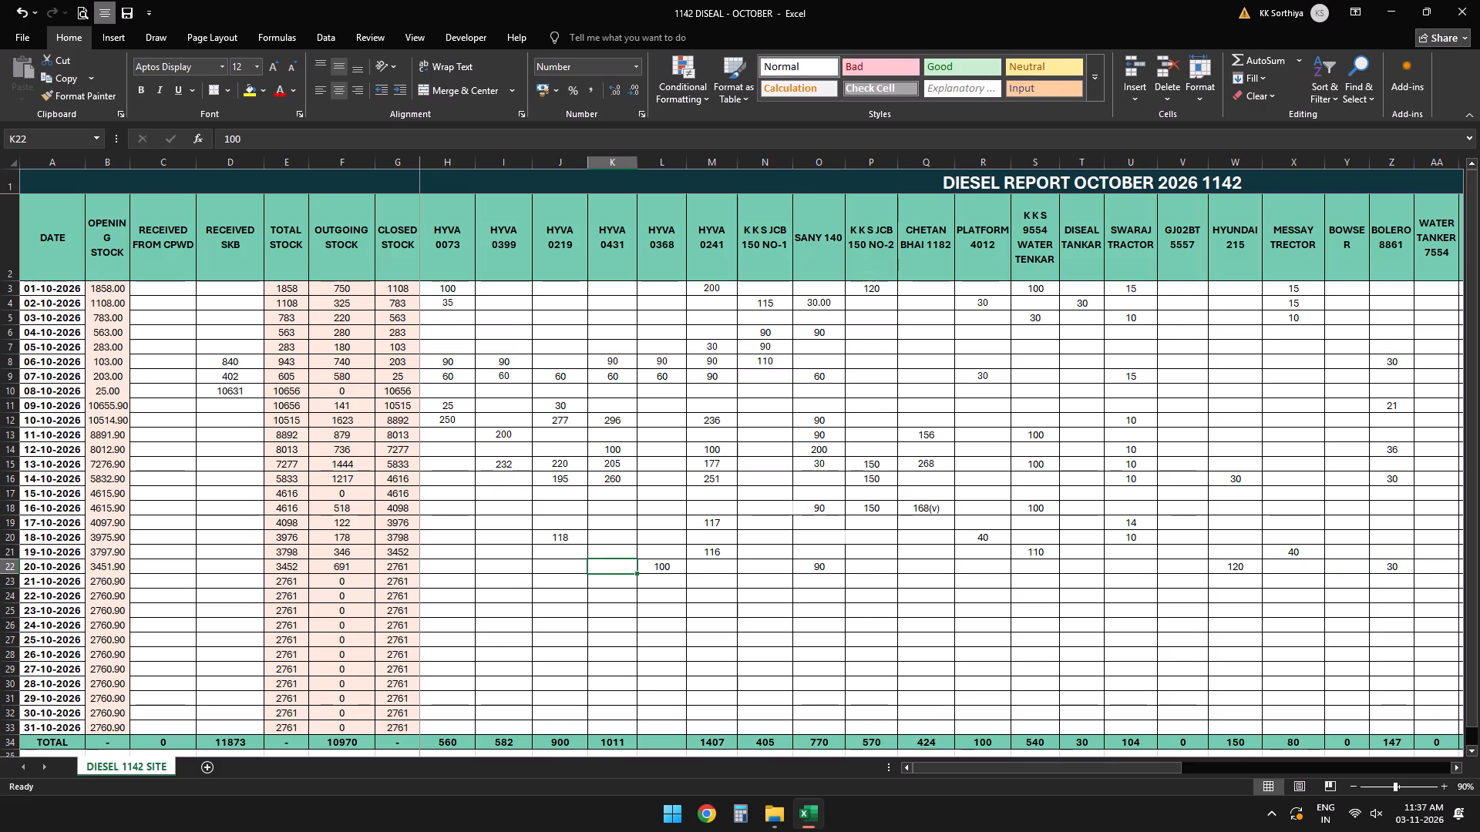
key(Left)
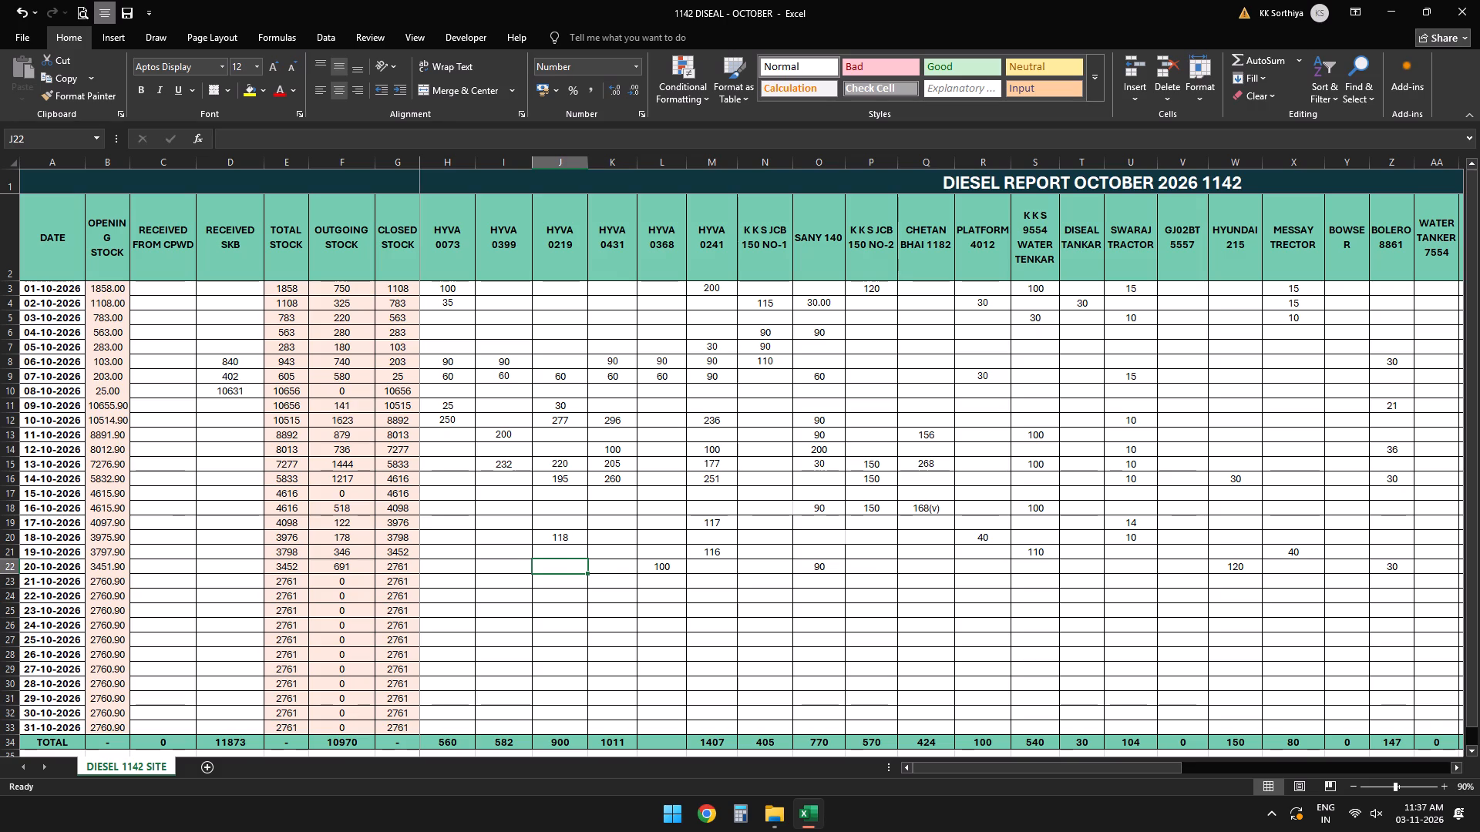
text(168)
key(Right)
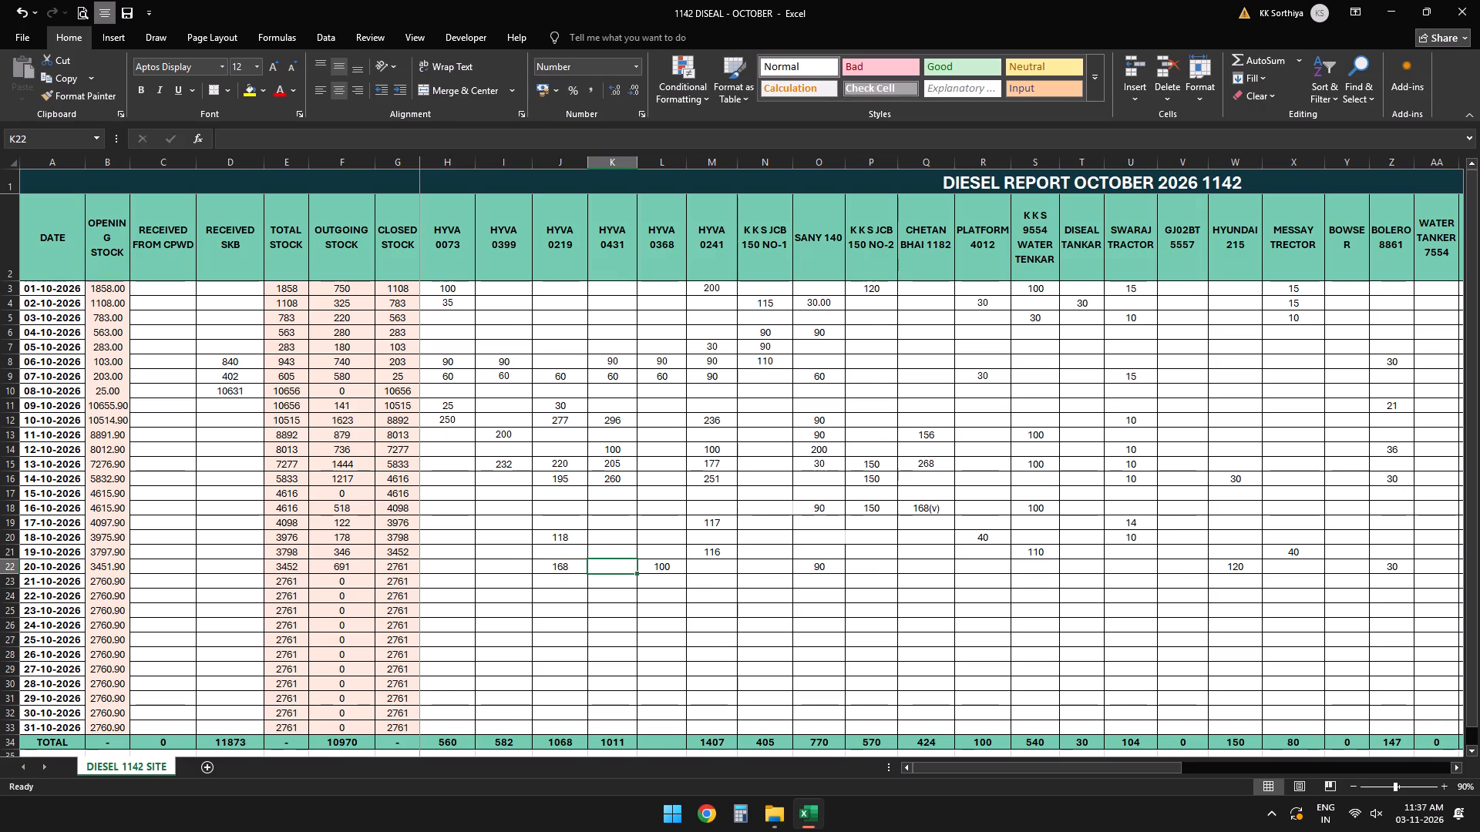
Record 183 in the HYVA 0399 column for 20-10-2026.
key(Left)
key(Left)
text(183)
key(Right)
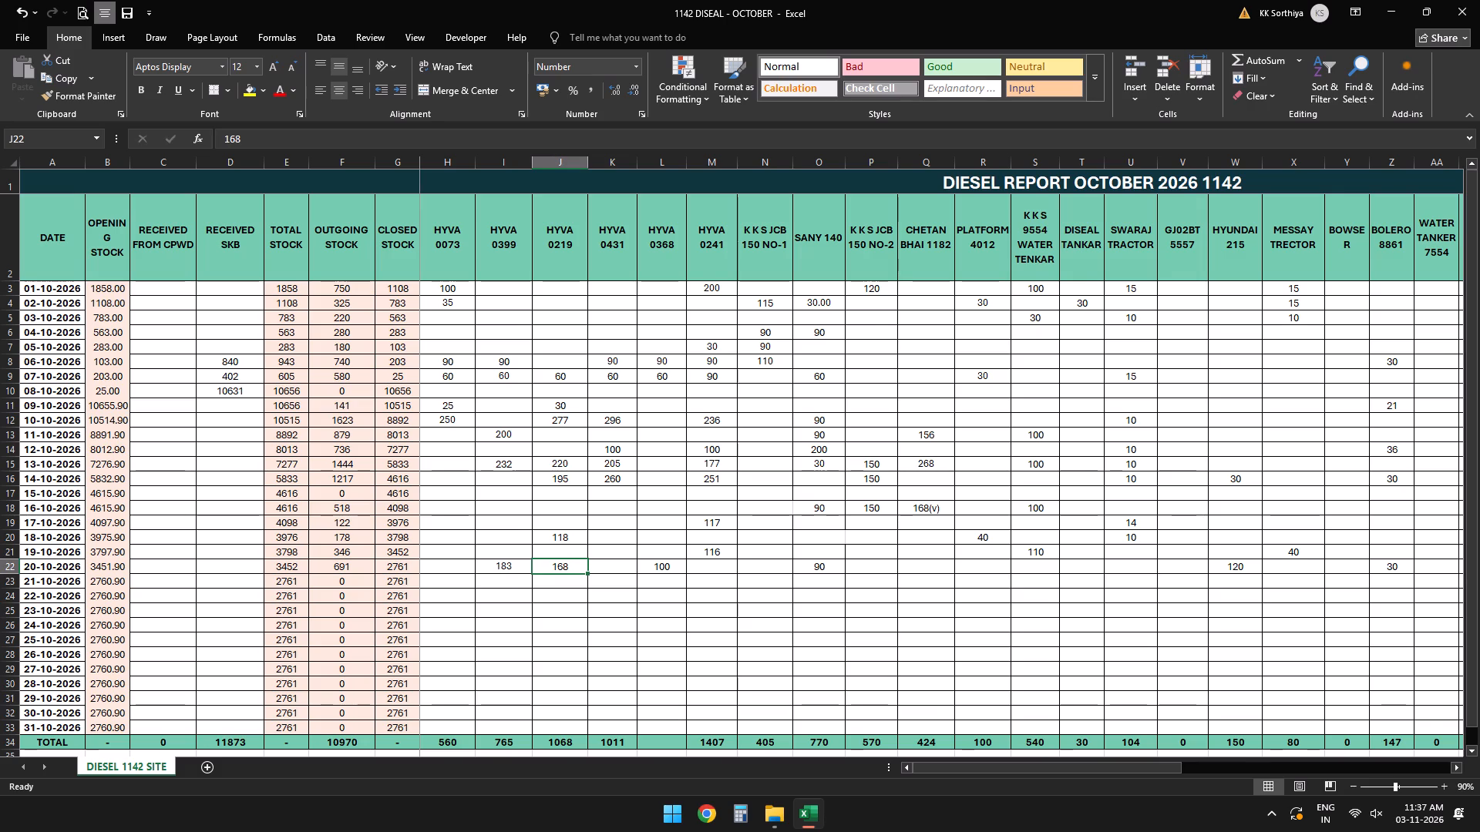
Enter 120 as the OUTGOING STOCK for 21-10-2026.
key(Left)
key(Left)
key(Left)
key(Left)
key(Down)
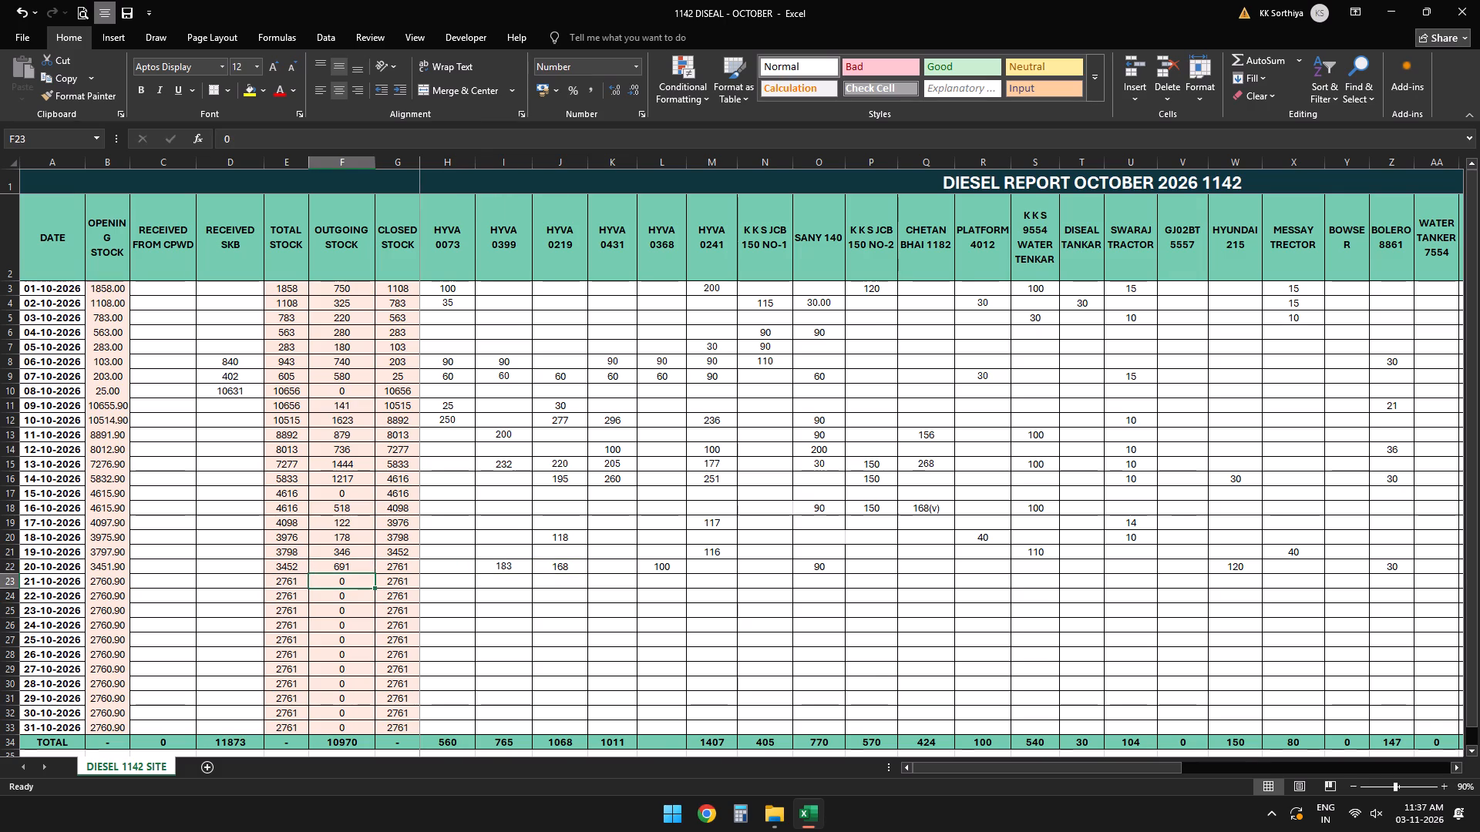
text(120)
key(Right)
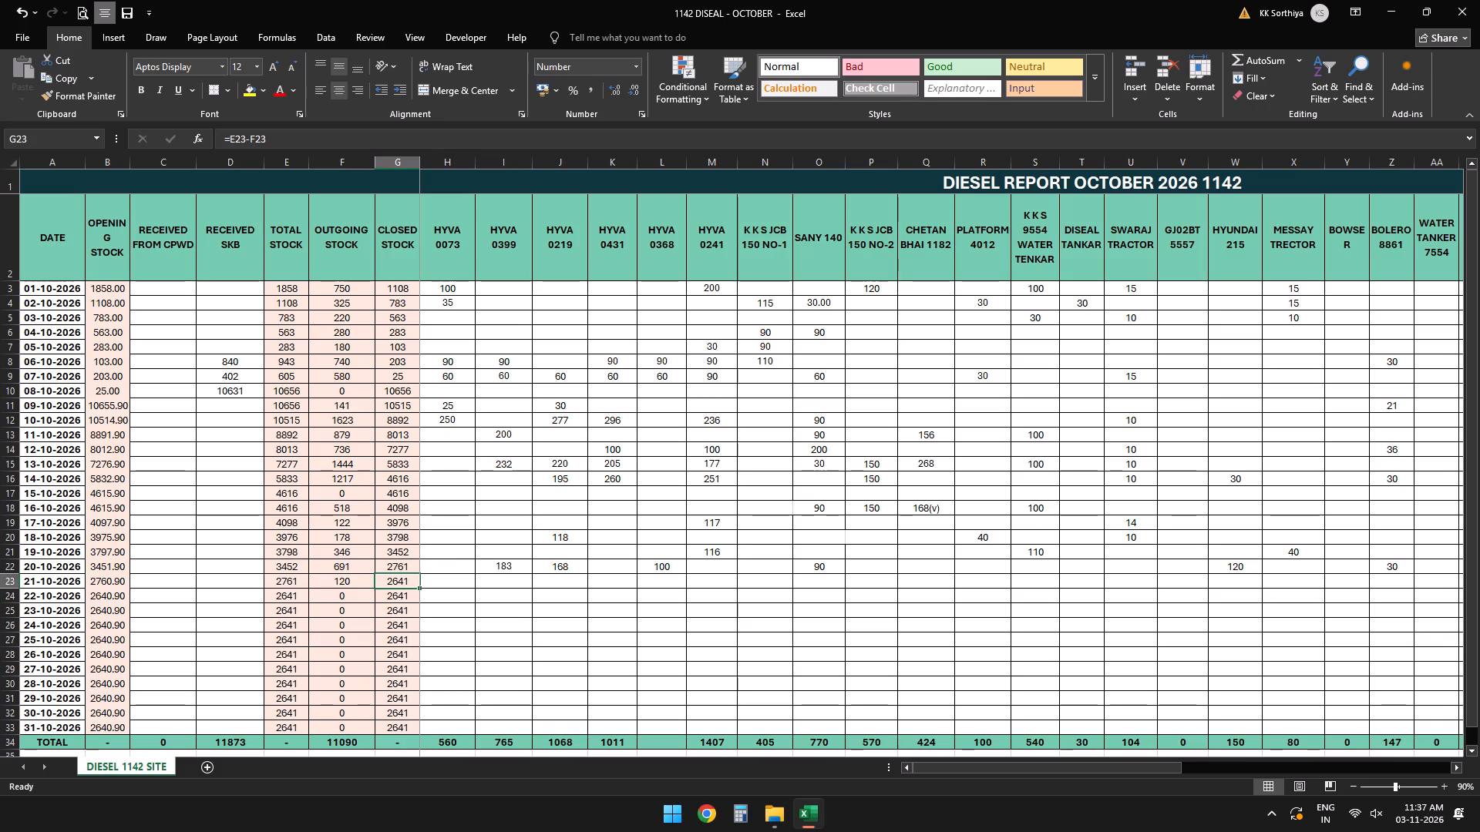
Record 10 for 21-10-2026 in the tractor column just before 5819 TRACTOR.
key(Right)
key(Right)
key(Right)
key(Right)
key(Right)
key(Right)
key(Right)
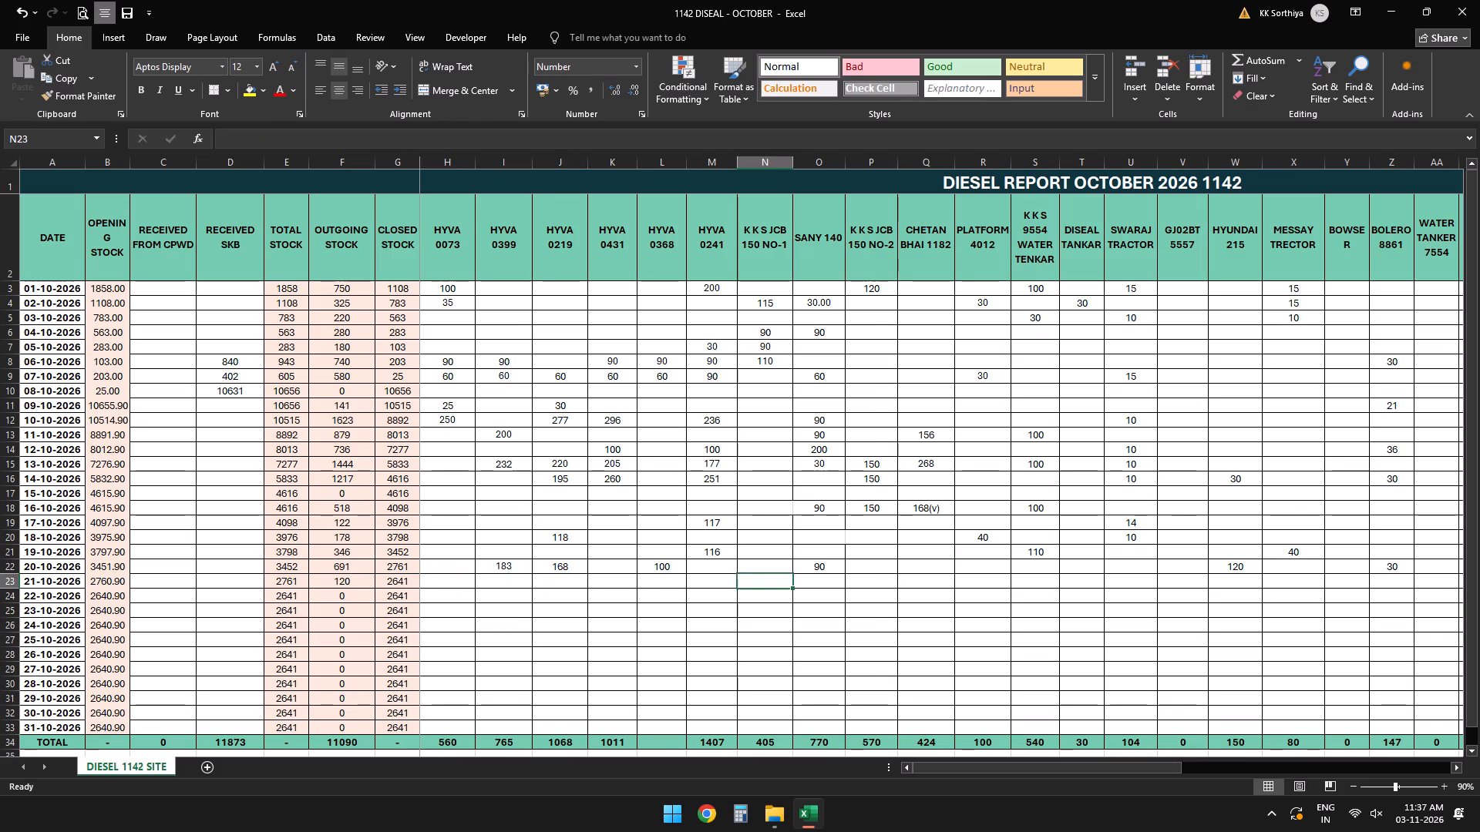
key(Right)
key(Right)
key(Right)
key(Right)
key(Right)
key(Right)
key(Right)
key(Right)
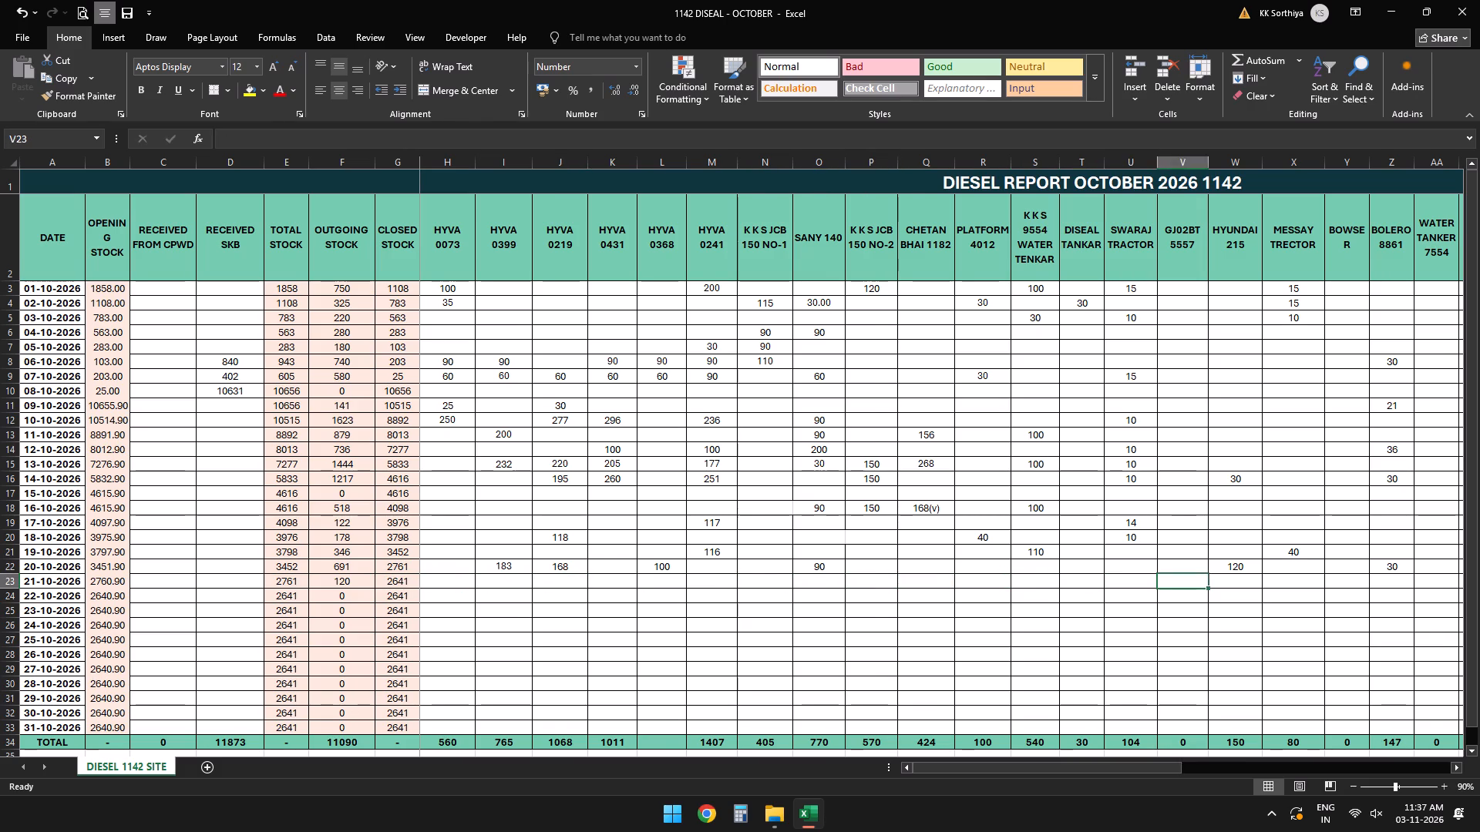
key(Right)
key(Right)
key(Right)
key(Right)
key(Right)
key(Right)
key(Right)
key(Right)
key(Right)
key(Right)
key(Right)
key(Right)
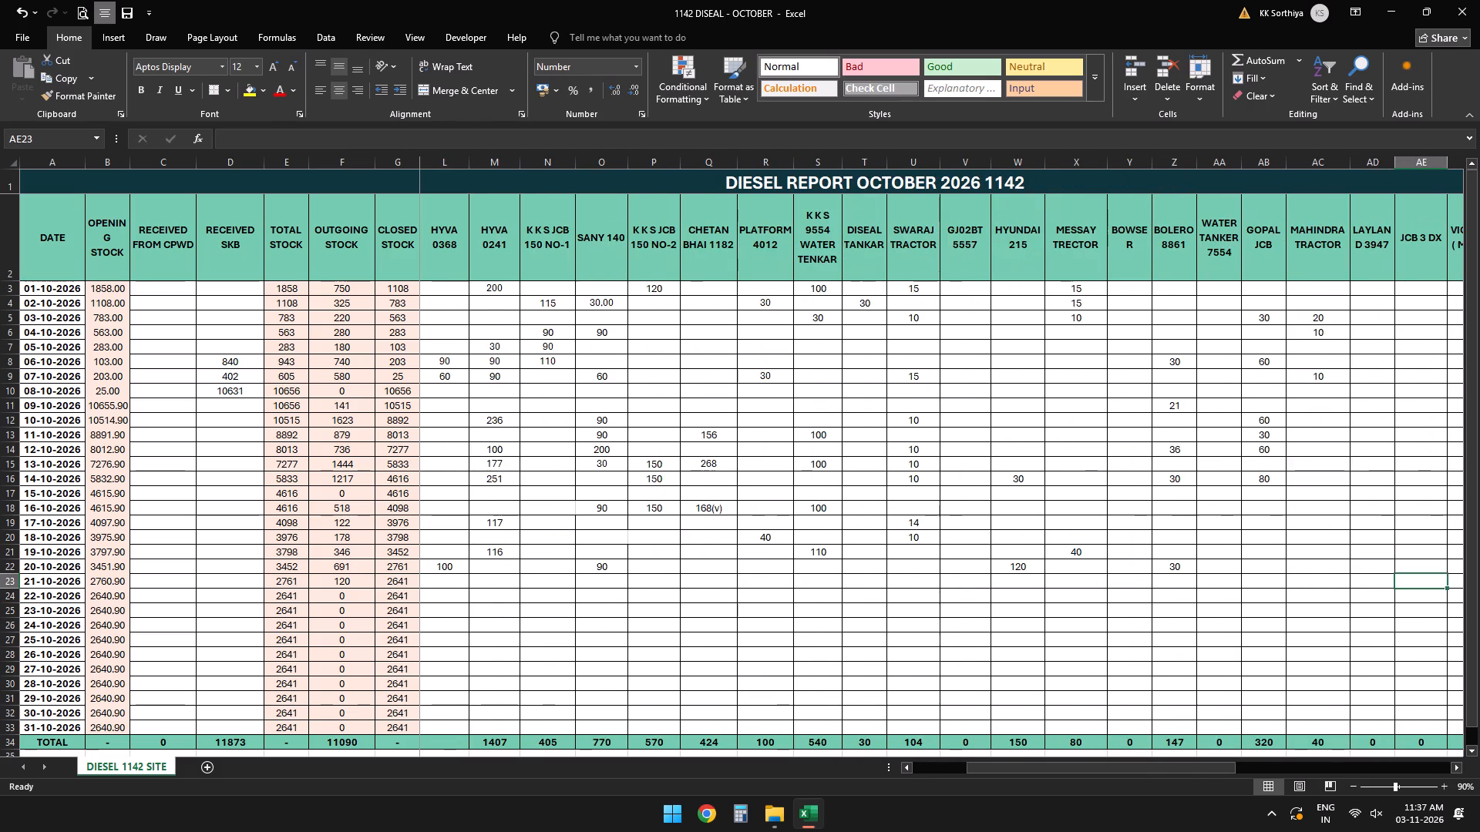
key(Right)
key(Right)
key(Right)
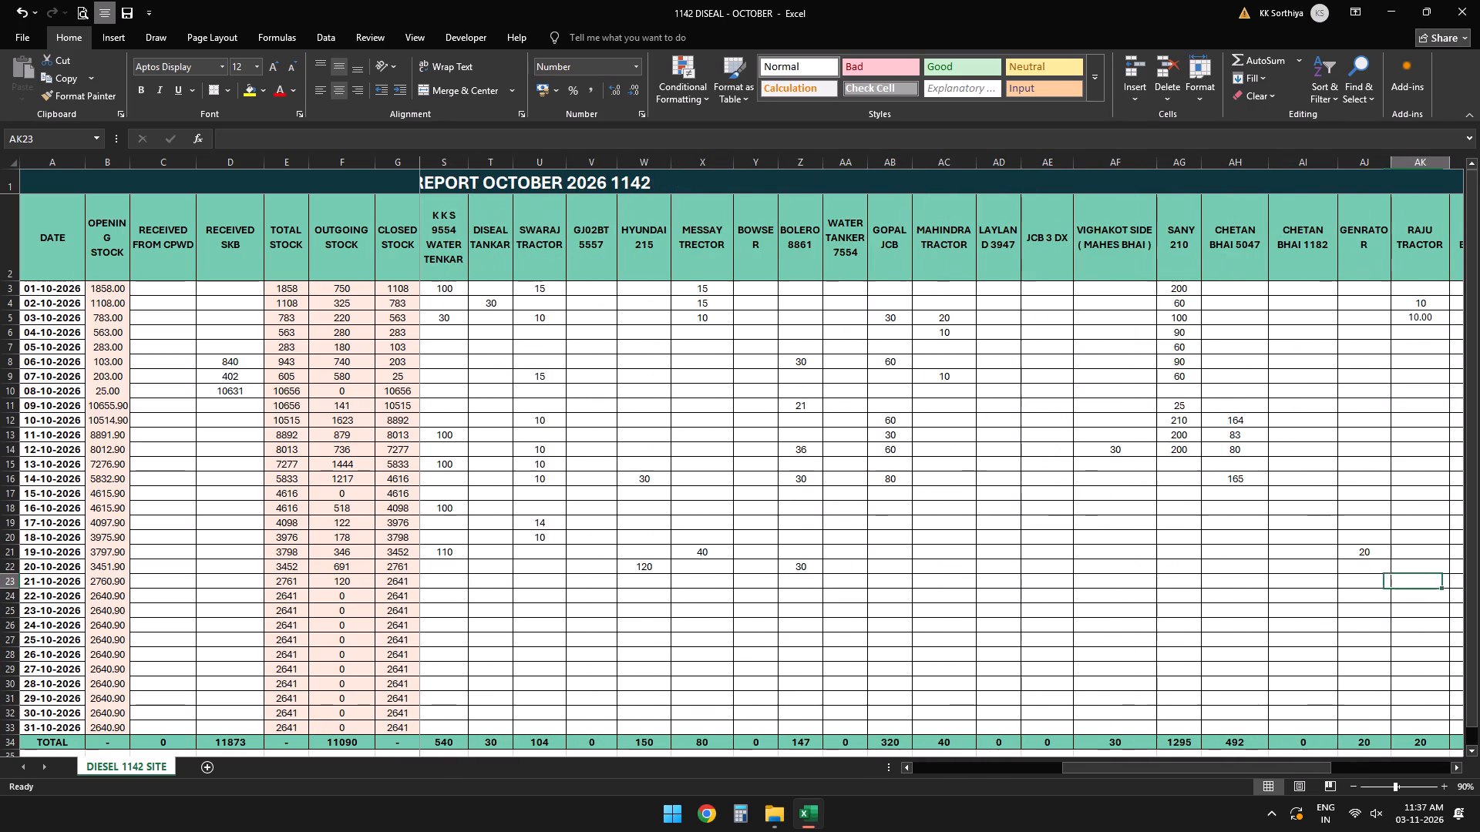
key(Right)
key(Right)
key(Right)
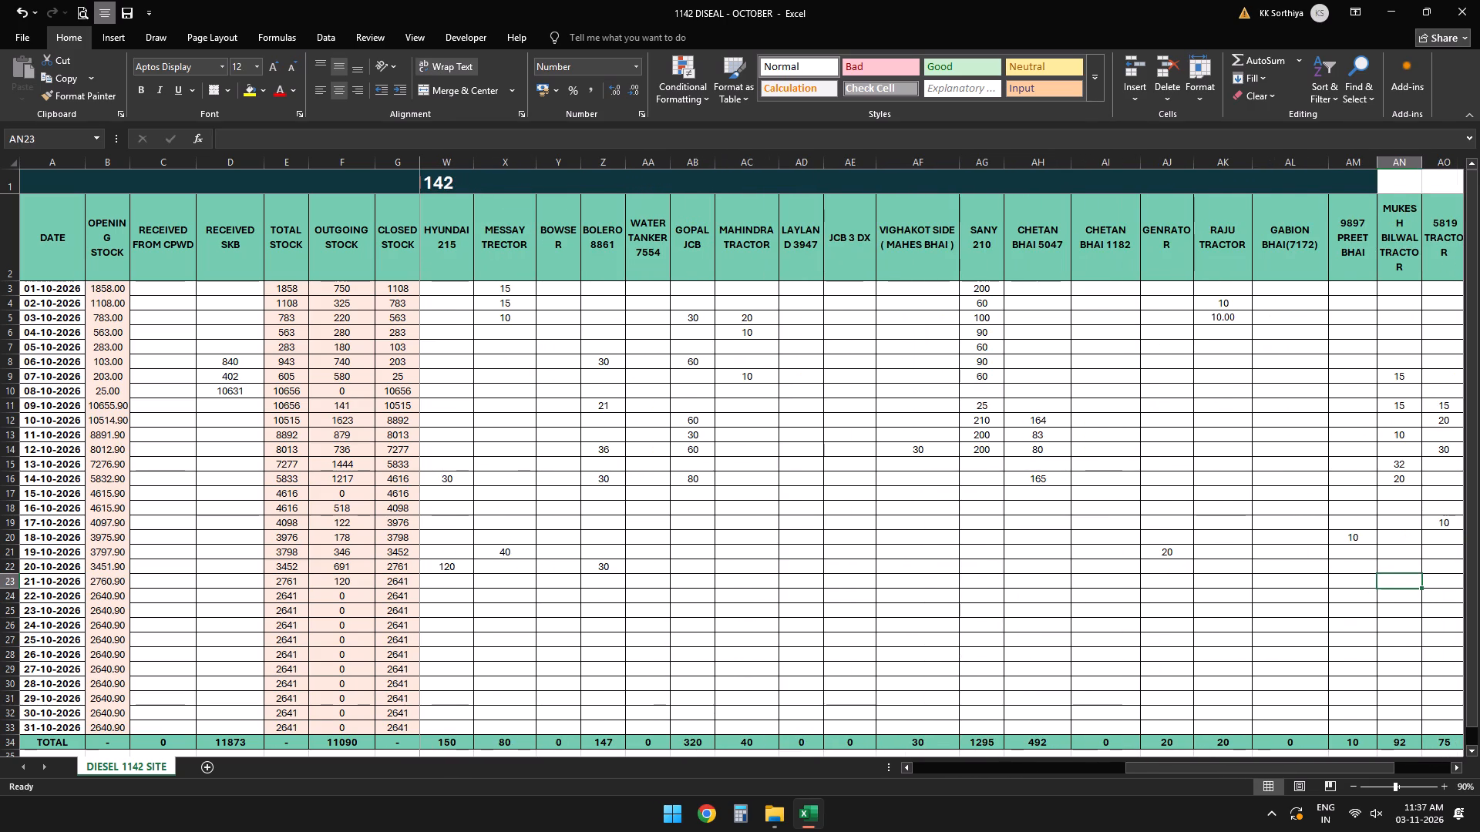
key(Right)
key(Left)
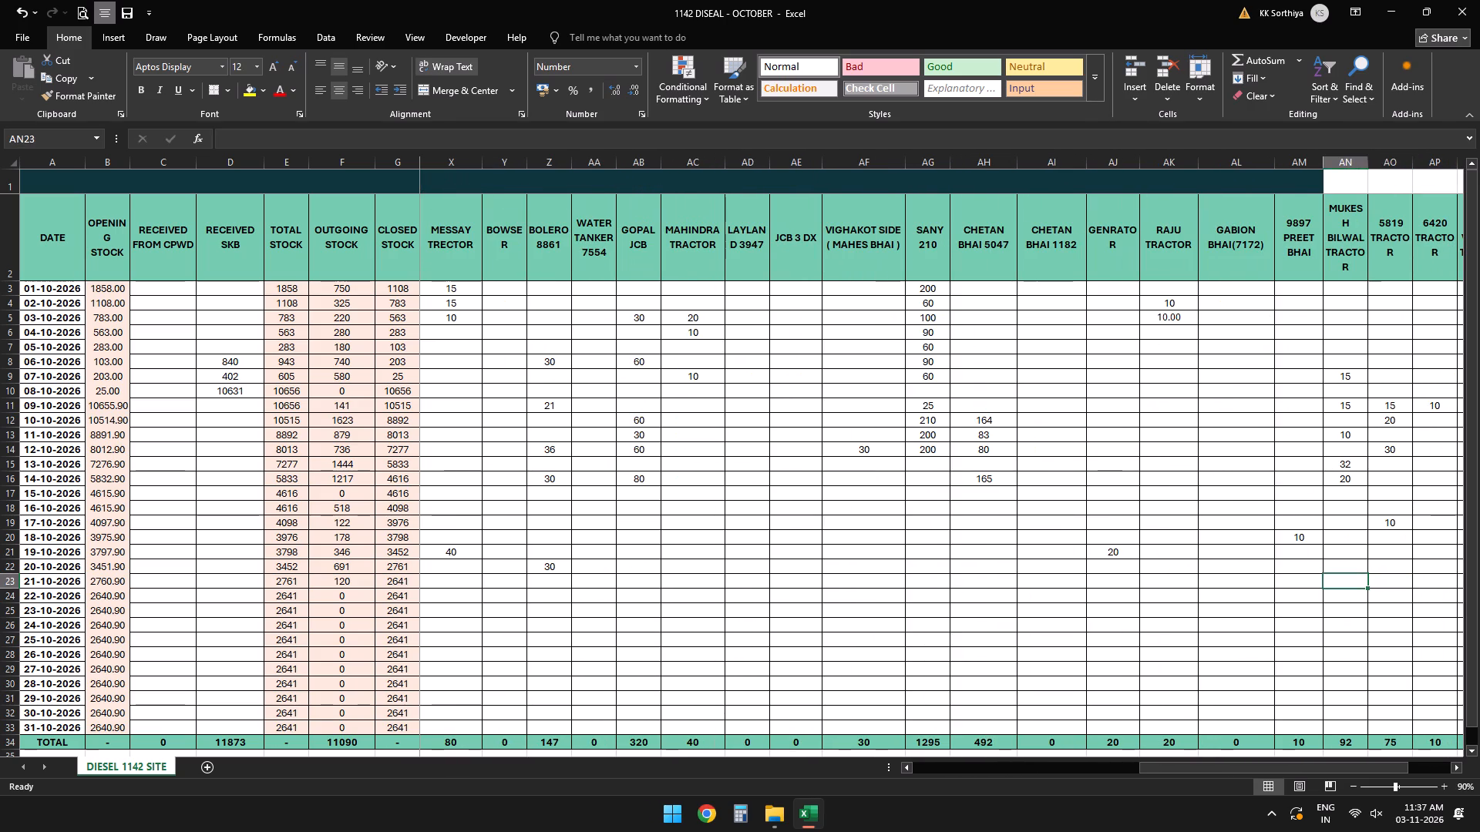
text(10)
key(Right)
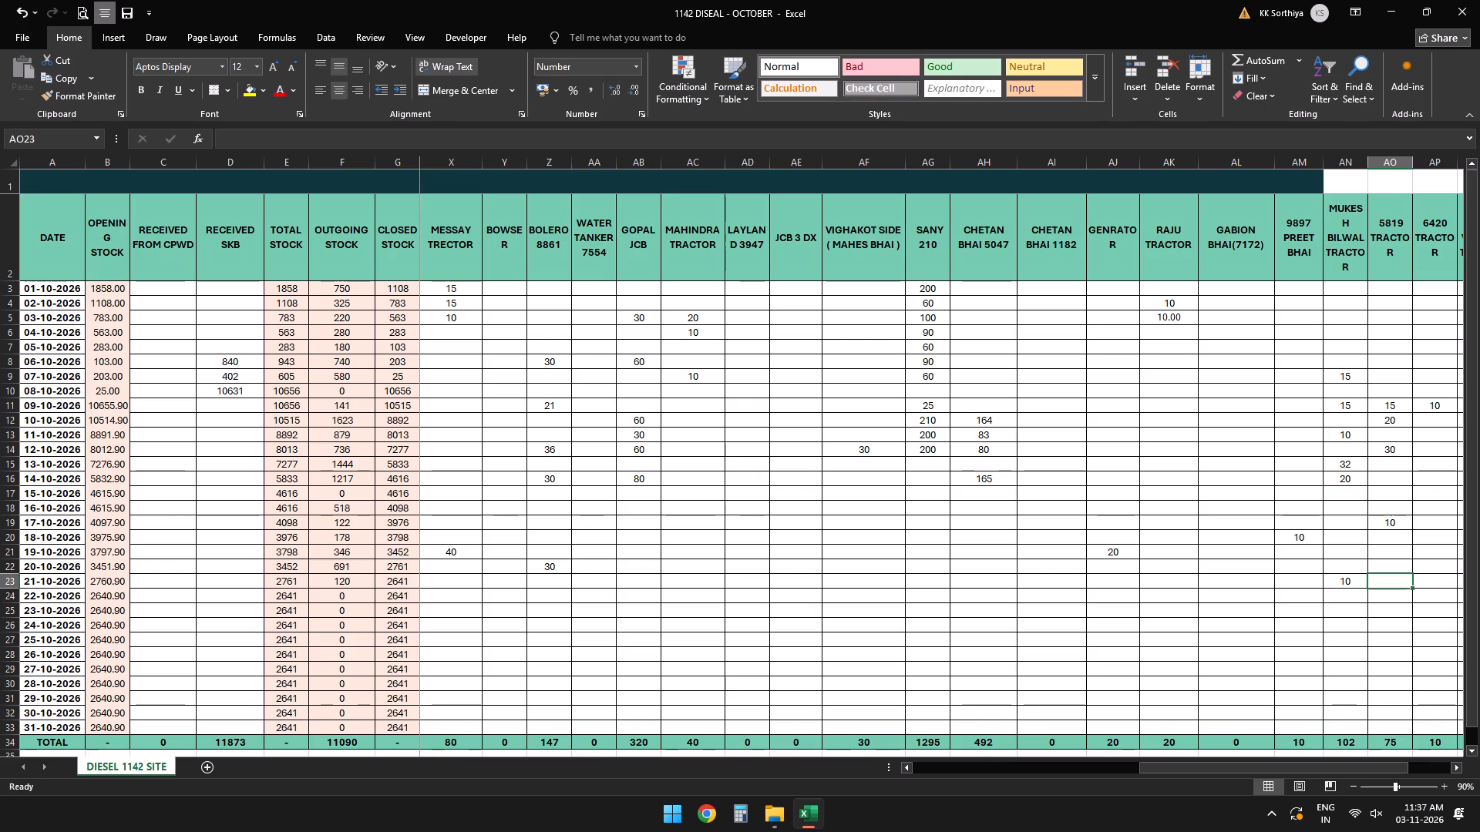
Record 10 in the SWARAJ TRACTOR column for 21-10-2026.
key(Left)
key(Left)
key(Left)
key(Left)
key(Left)
key(Left)
key(Left)
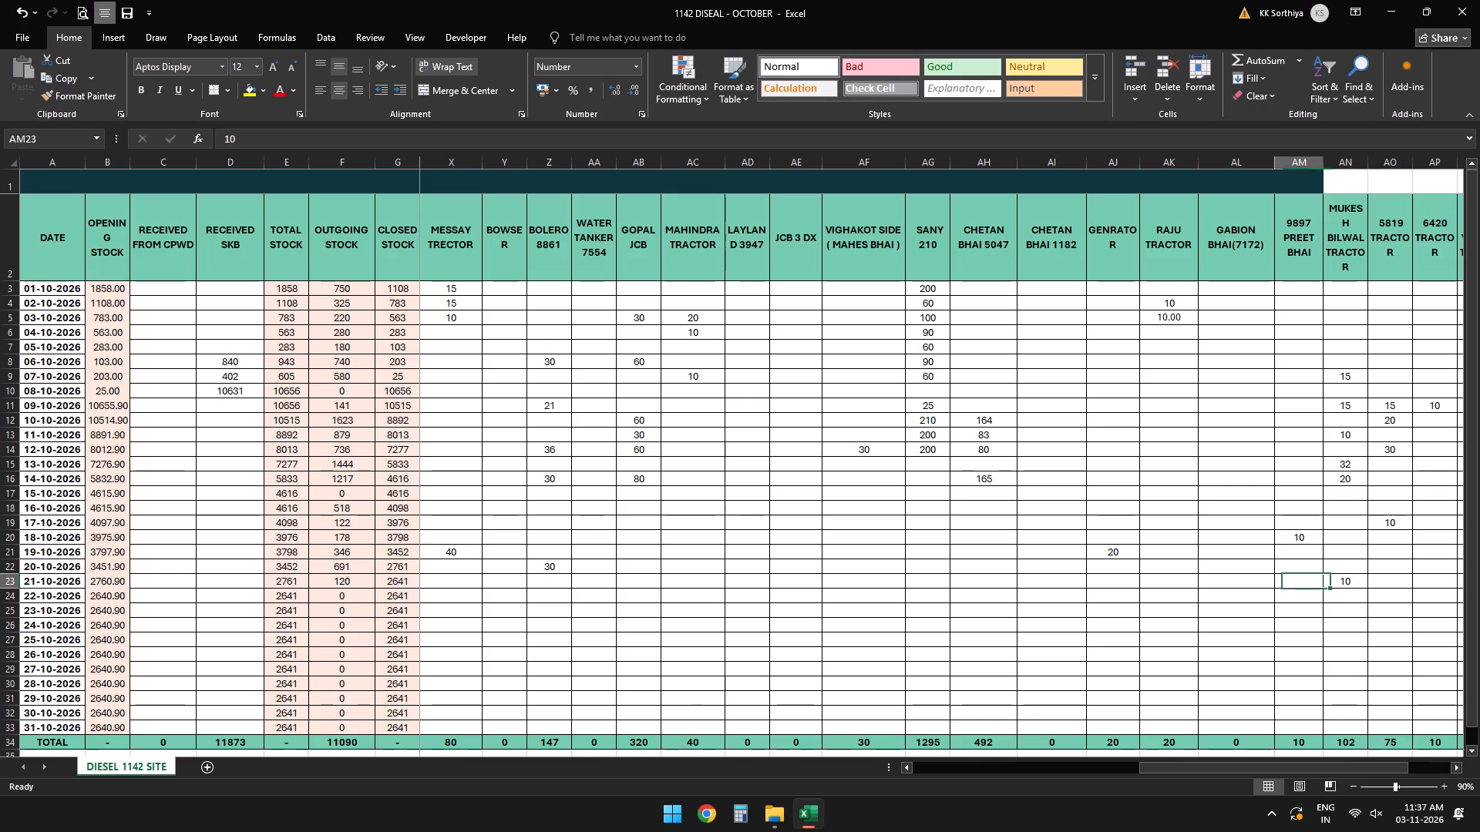
key(Left)
key(Left)
key(Left)
key(Left)
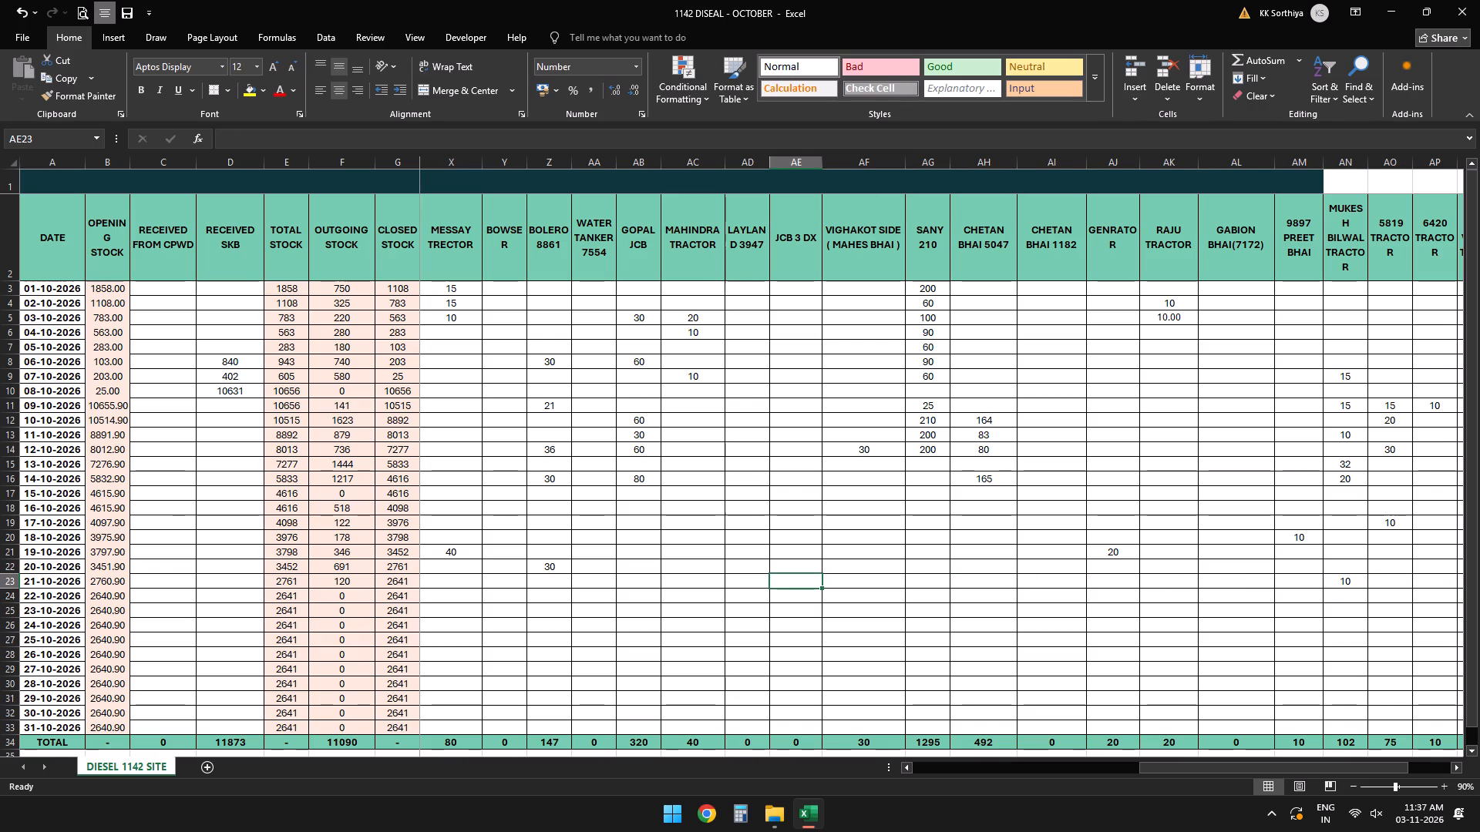
key(Left)
key(Left)
key(Left)
key(Left)
key(Left)
key(Left)
key(Left)
key(Left)
key(Left)
key(Left)
key(Left)
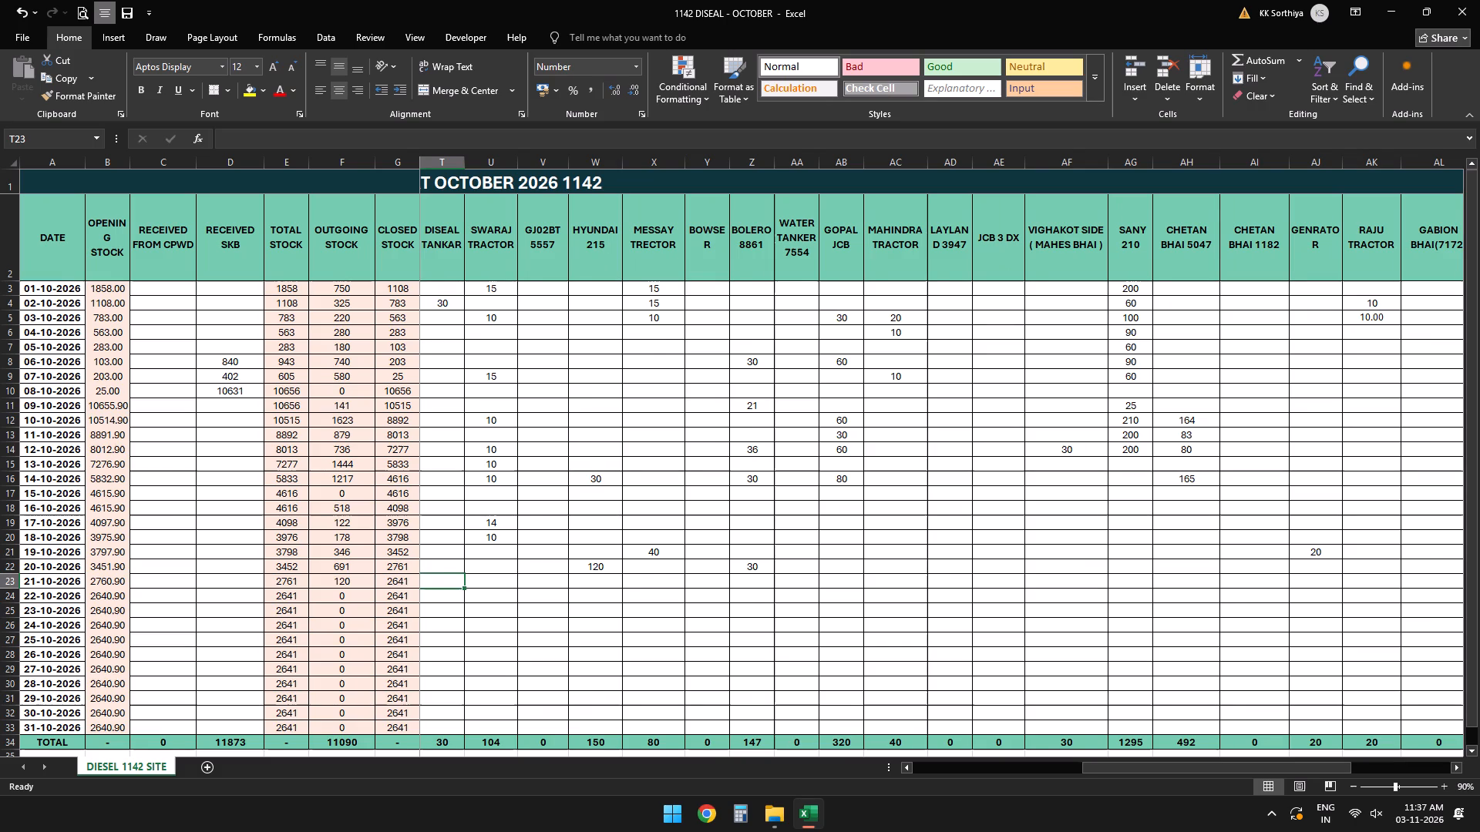
key(Right)
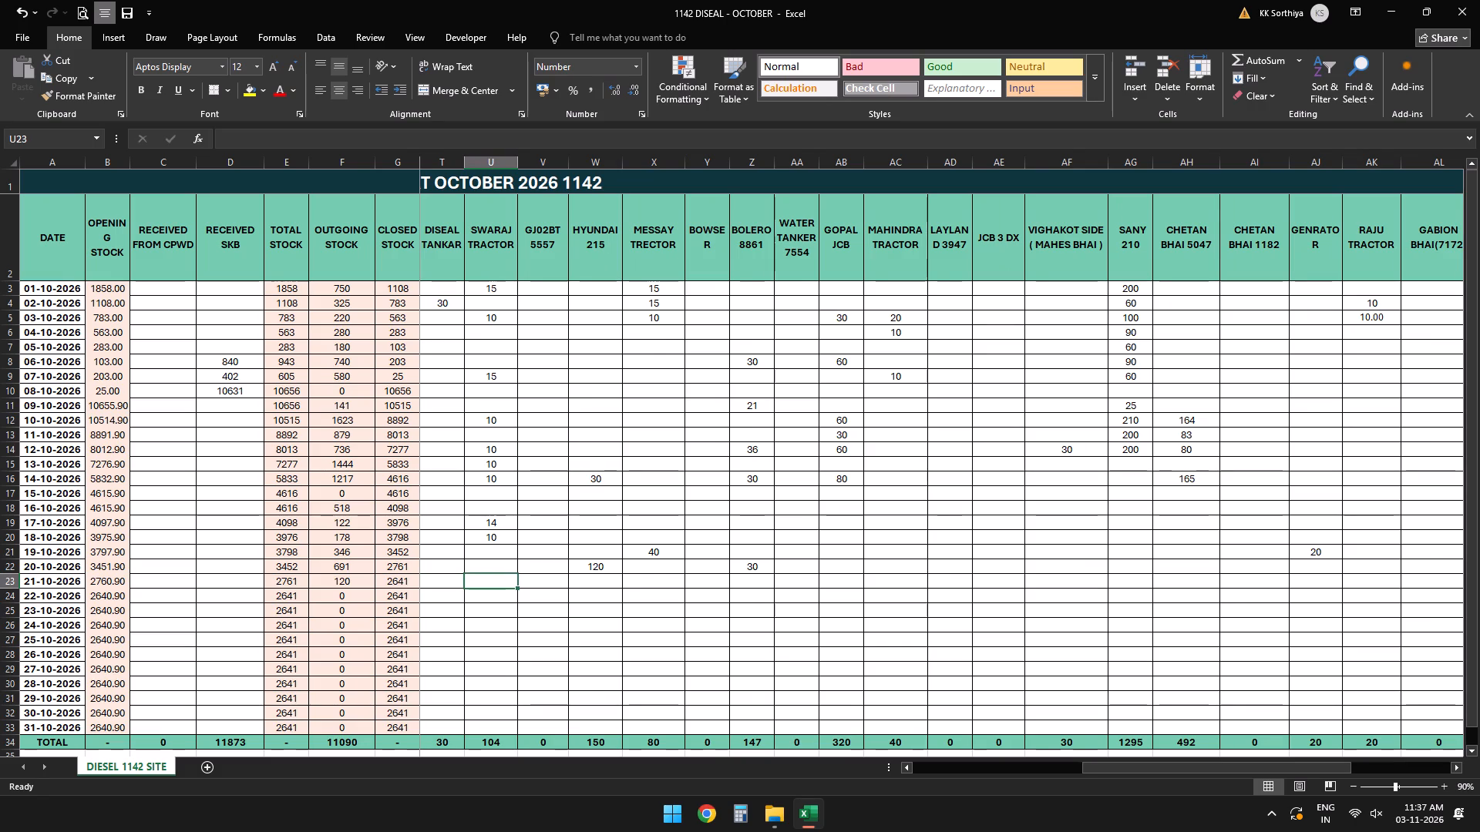
text(10)
key(Right)
key(Left)
Record 90 in the SANY 140 column for 21-10-2026.
key(Left)
key(Left)
key(Left)
key(Left)
key(Left)
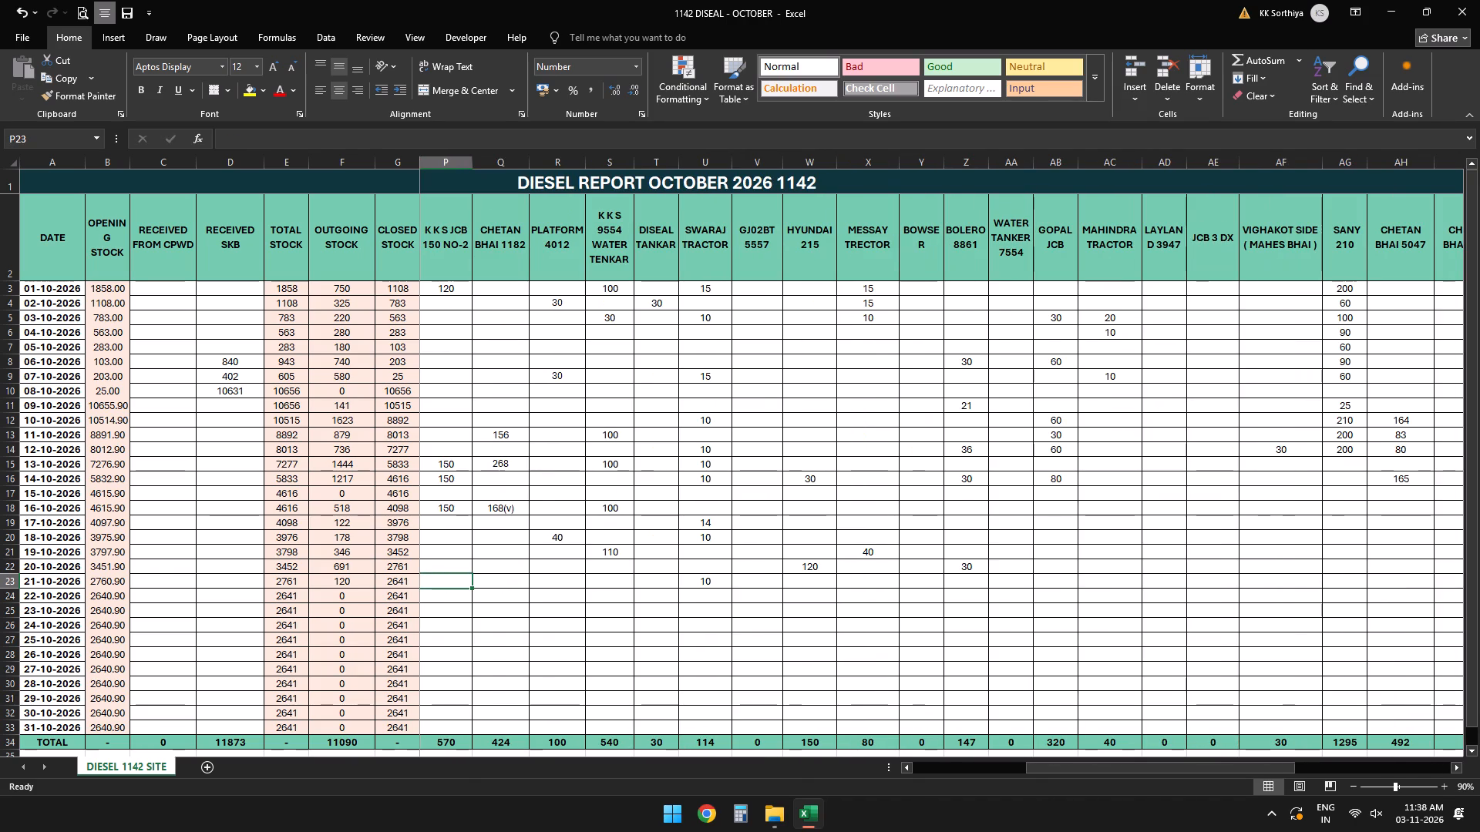
key(Left)
key(Left)
key(Left)
key(Right)
key(Right)
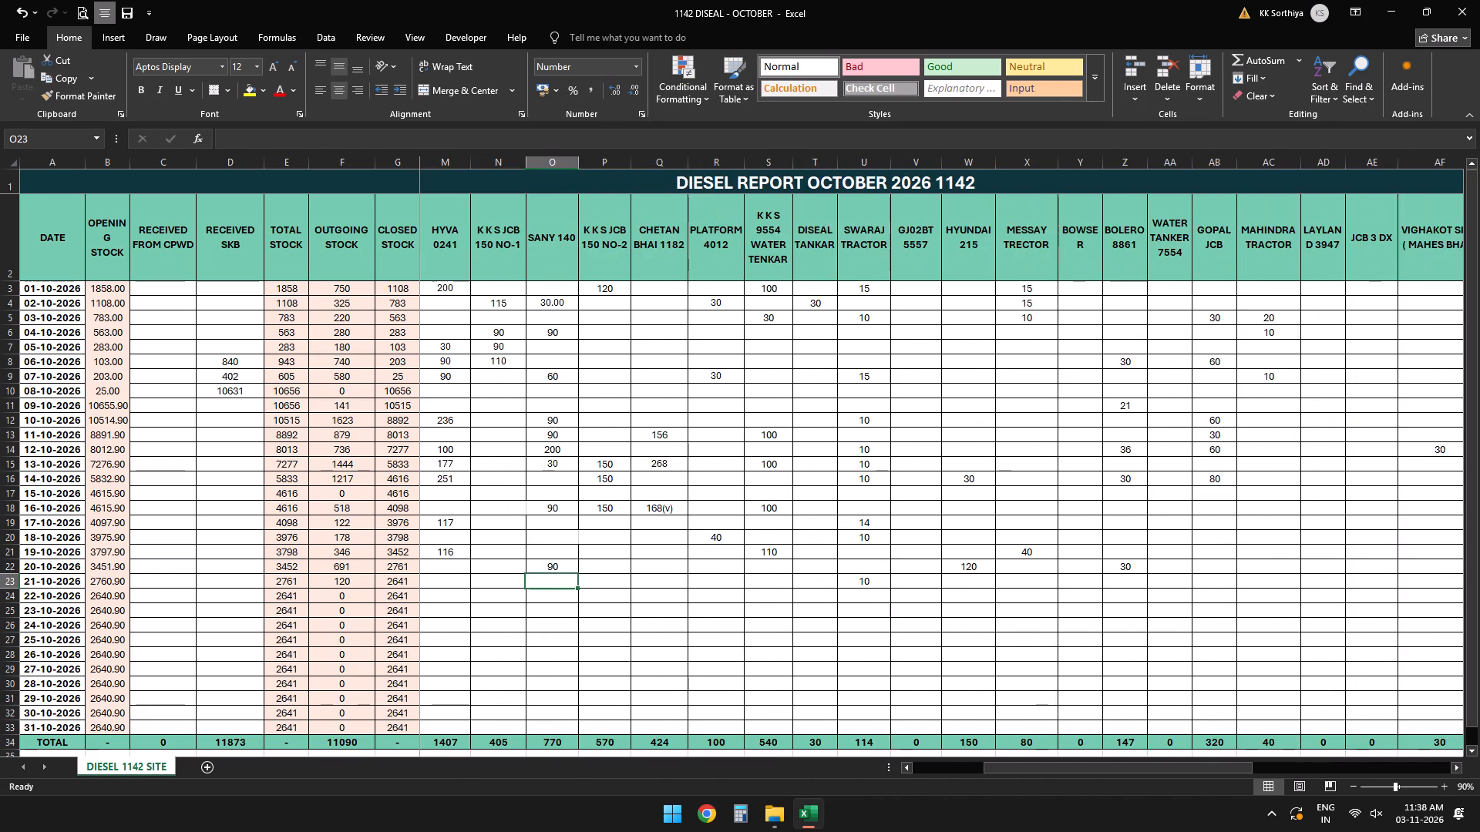
text(90)
key(Right)
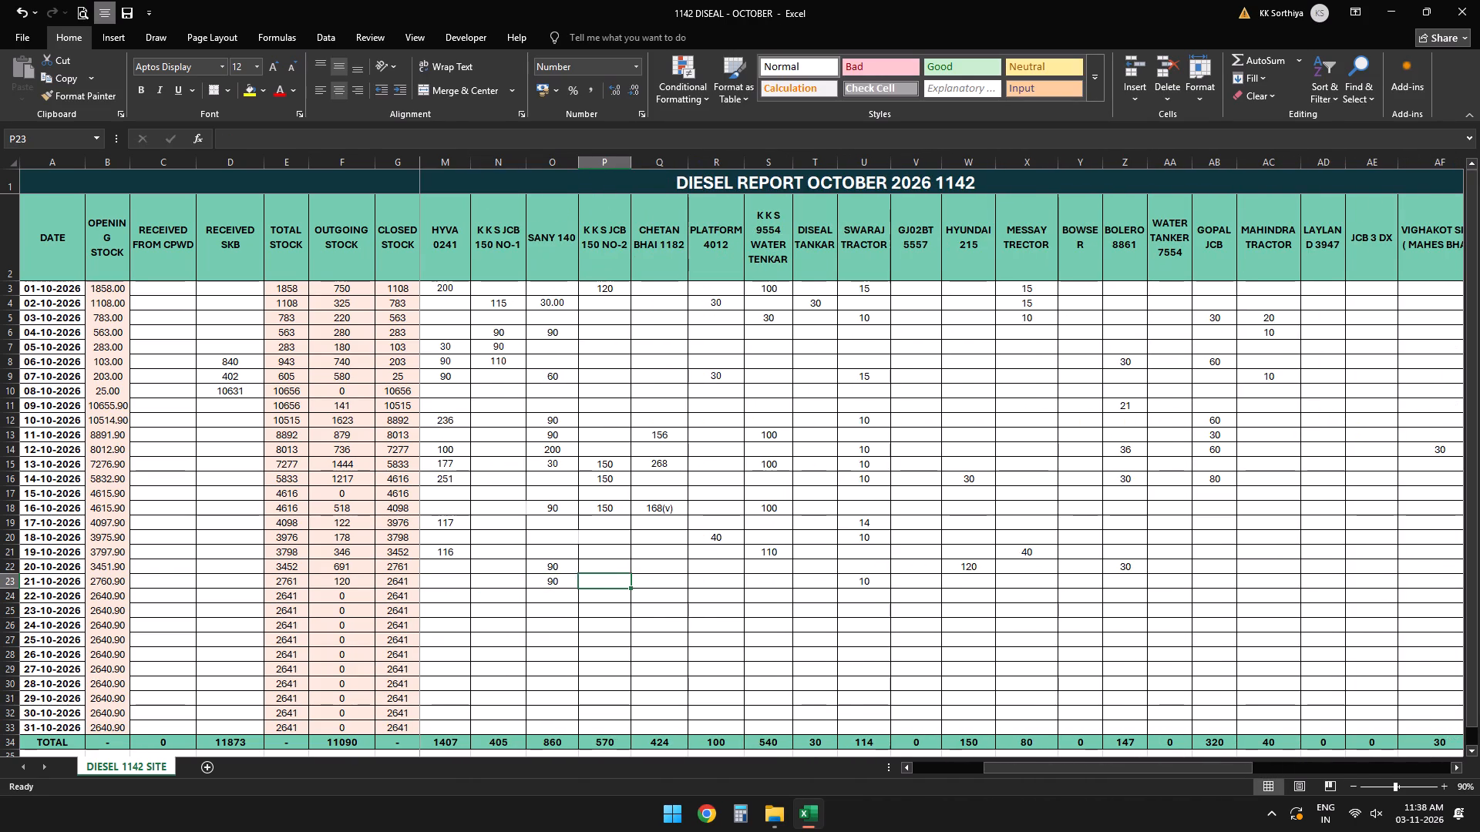
Record 10 in the 6420 TRACTOR column for 21-10-2026 and save the workbook.
key(Right)
key(Right)
key(Right)
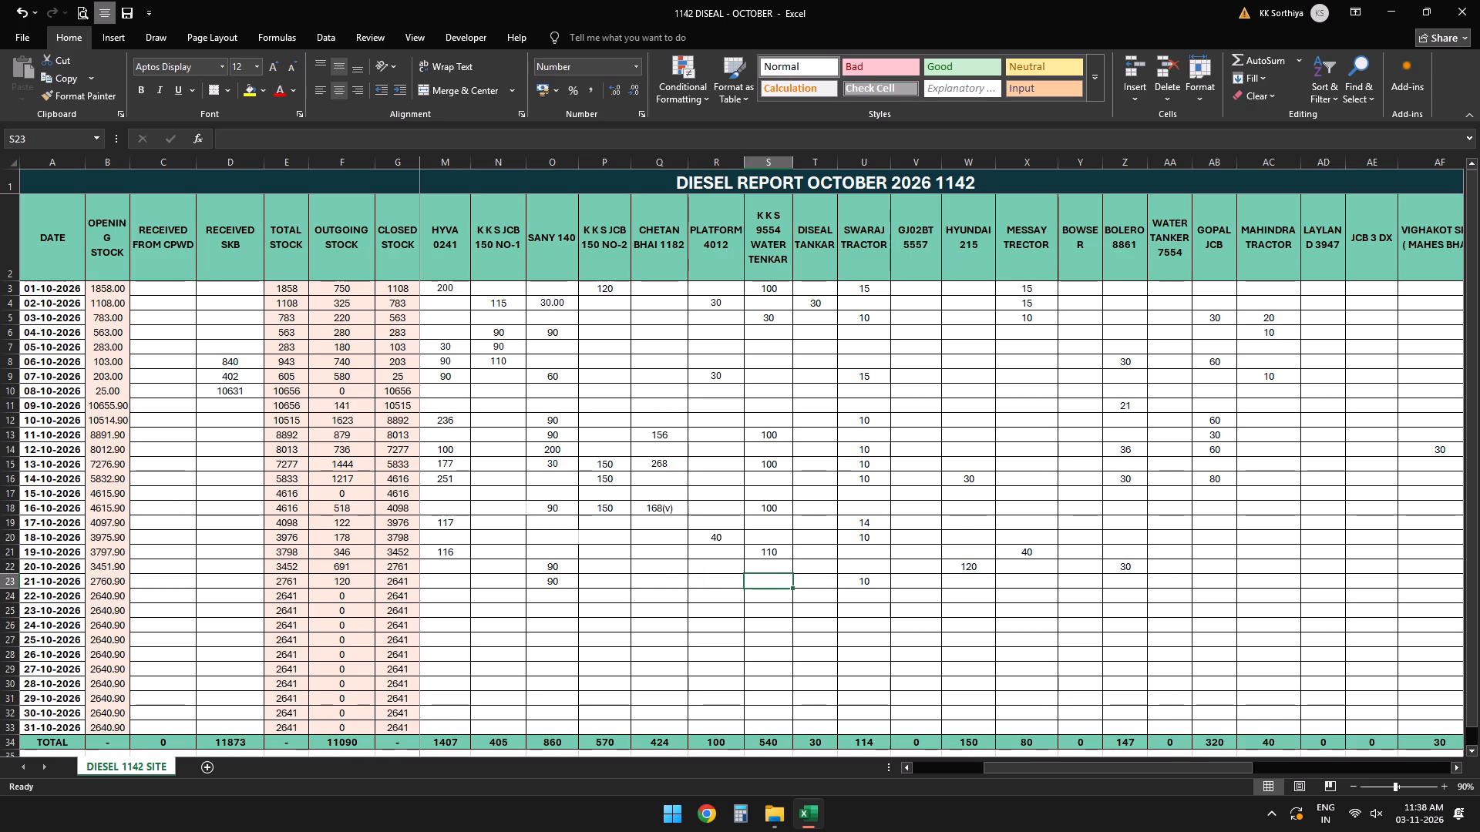
key(Right)
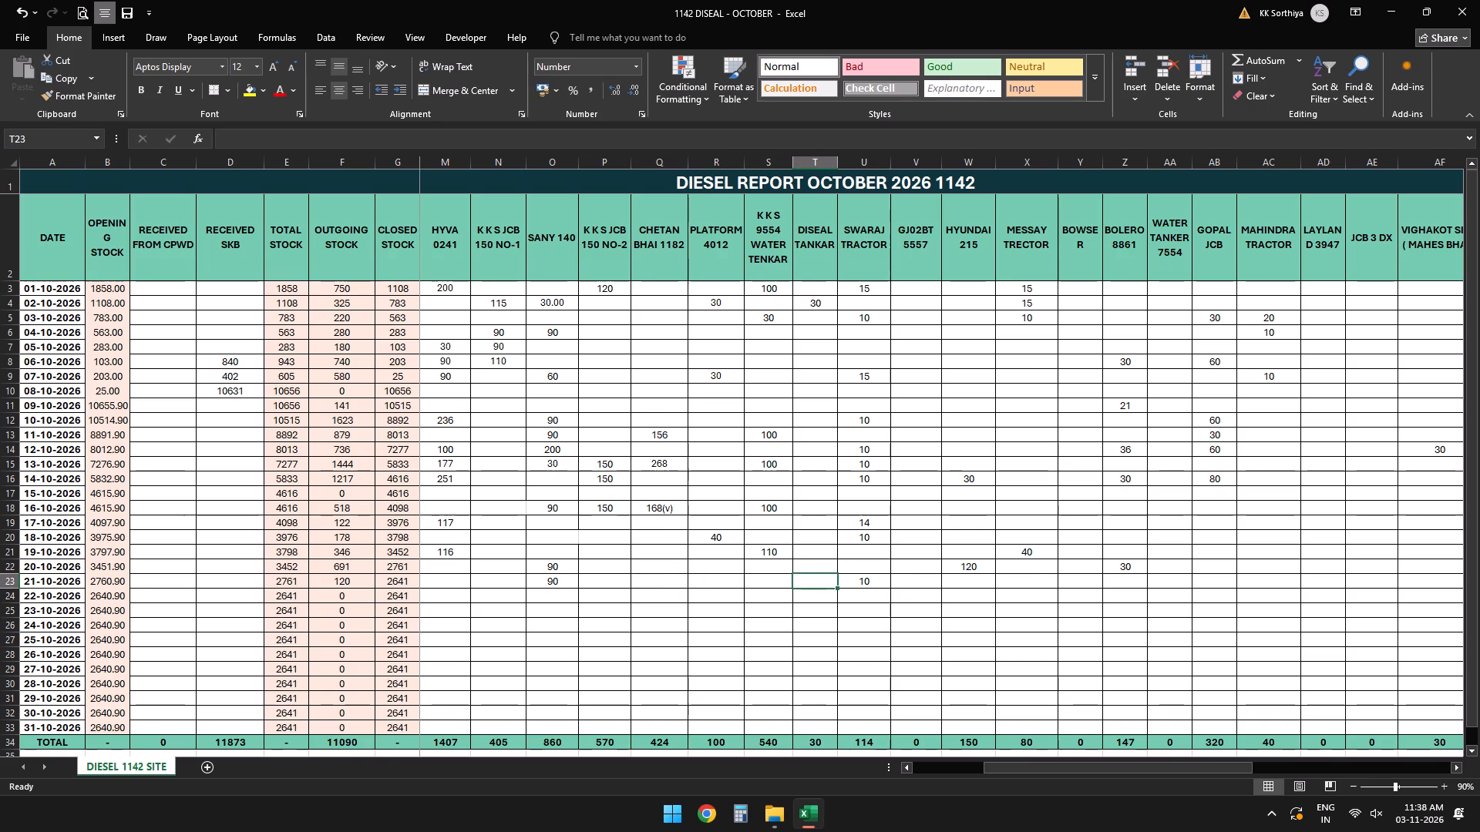
key(Right)
key(Right)
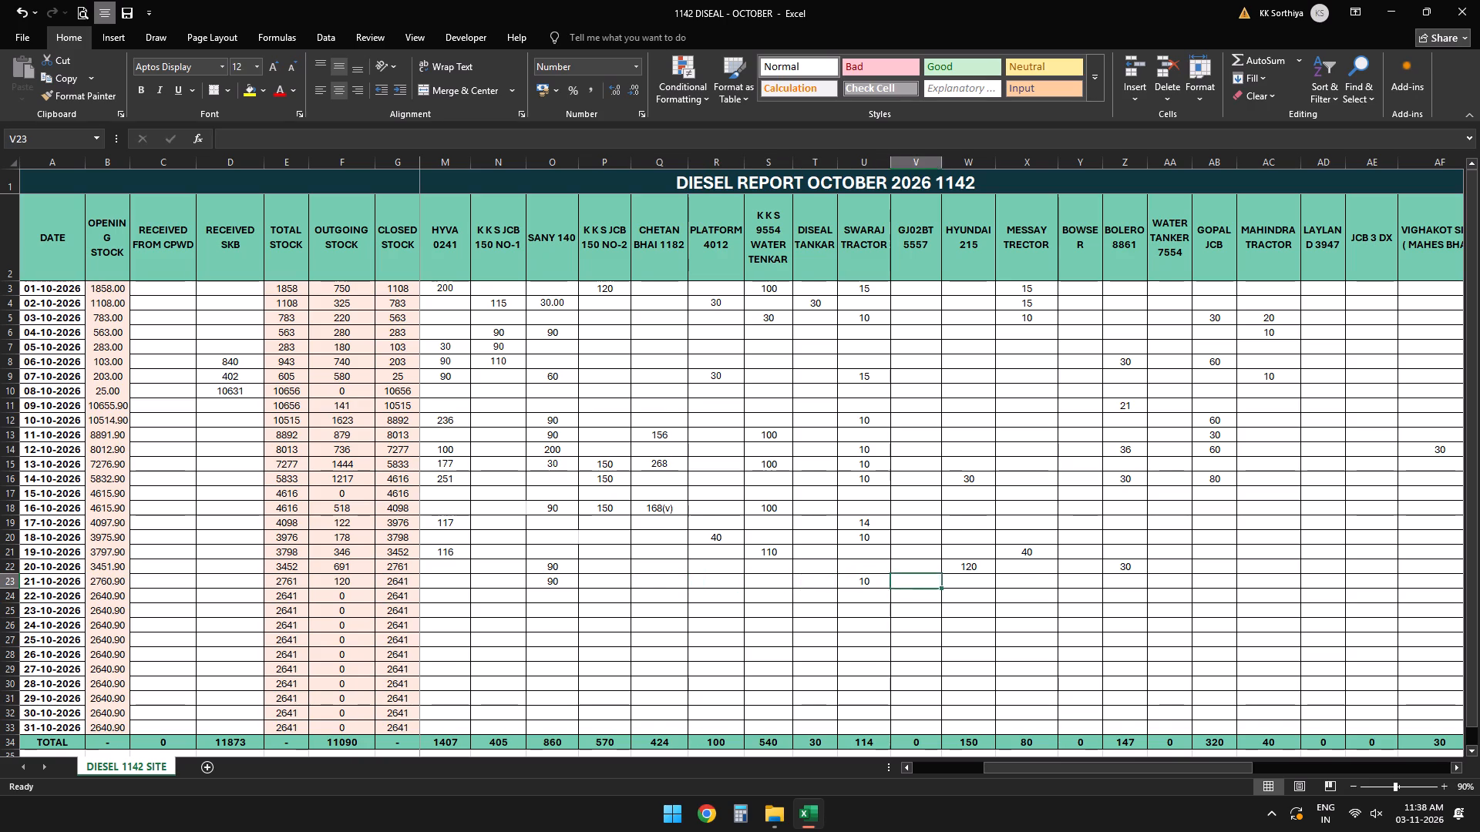
key(Right)
key(Right)
key(Right)
key(Right)
key(Right)
key(Right)
key(Right)
key(Right)
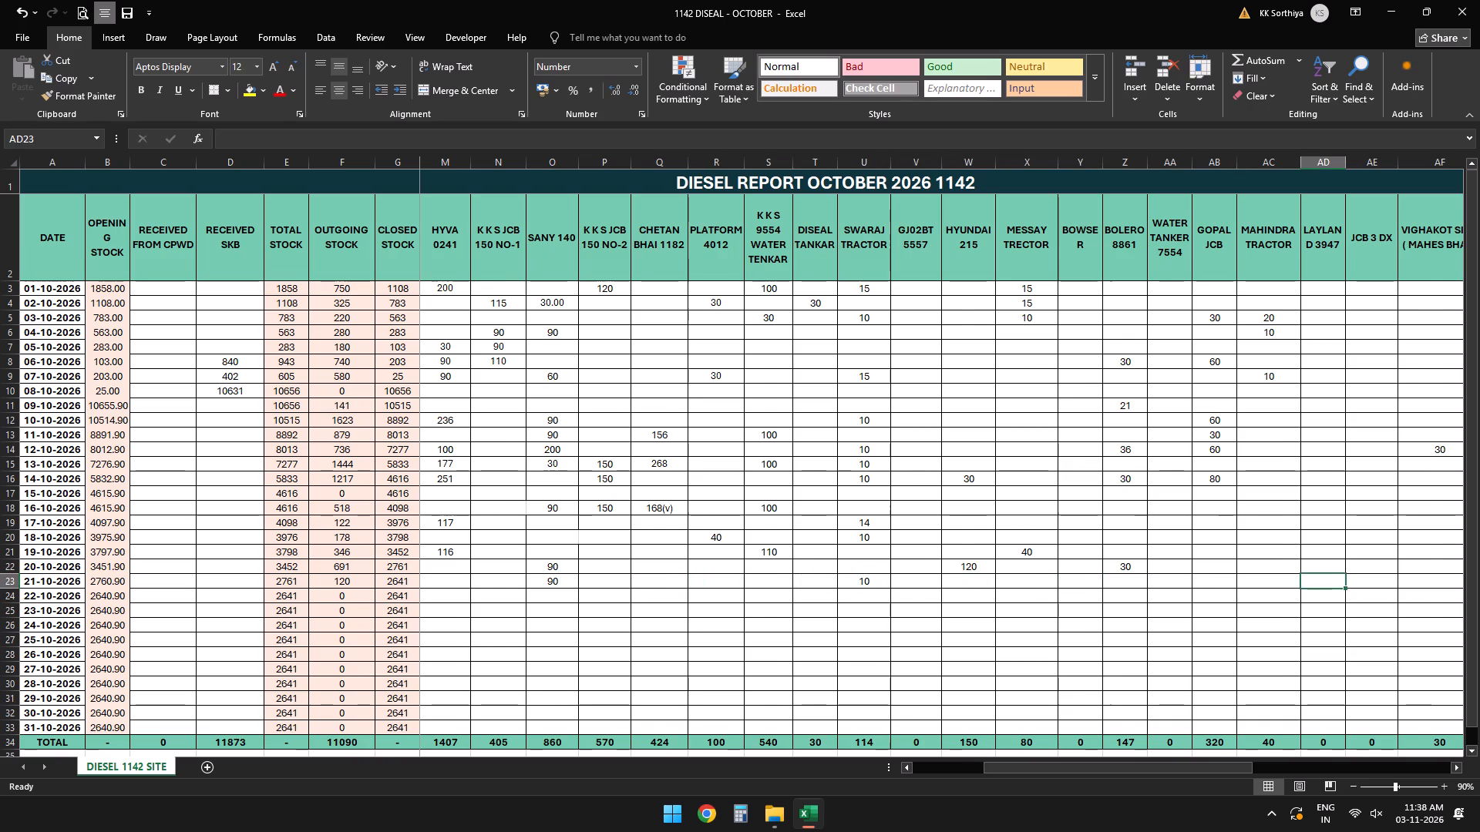
key(Right)
key(Right)
key(Right)
key(Right)
key(Right)
key(Right)
key(Right)
key(Right)
key(Right)
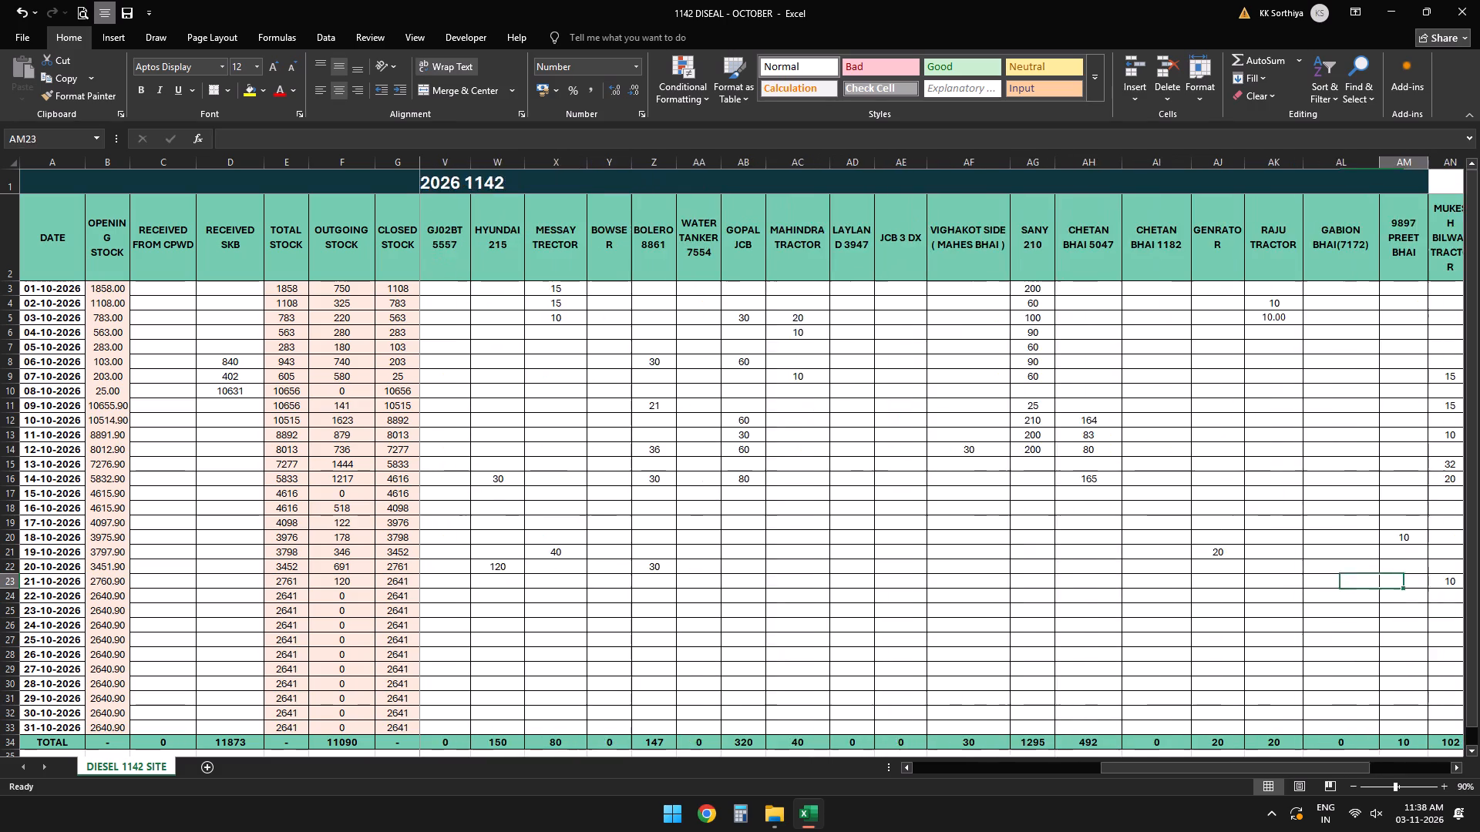
key(Right)
key(Right)
key(Right)
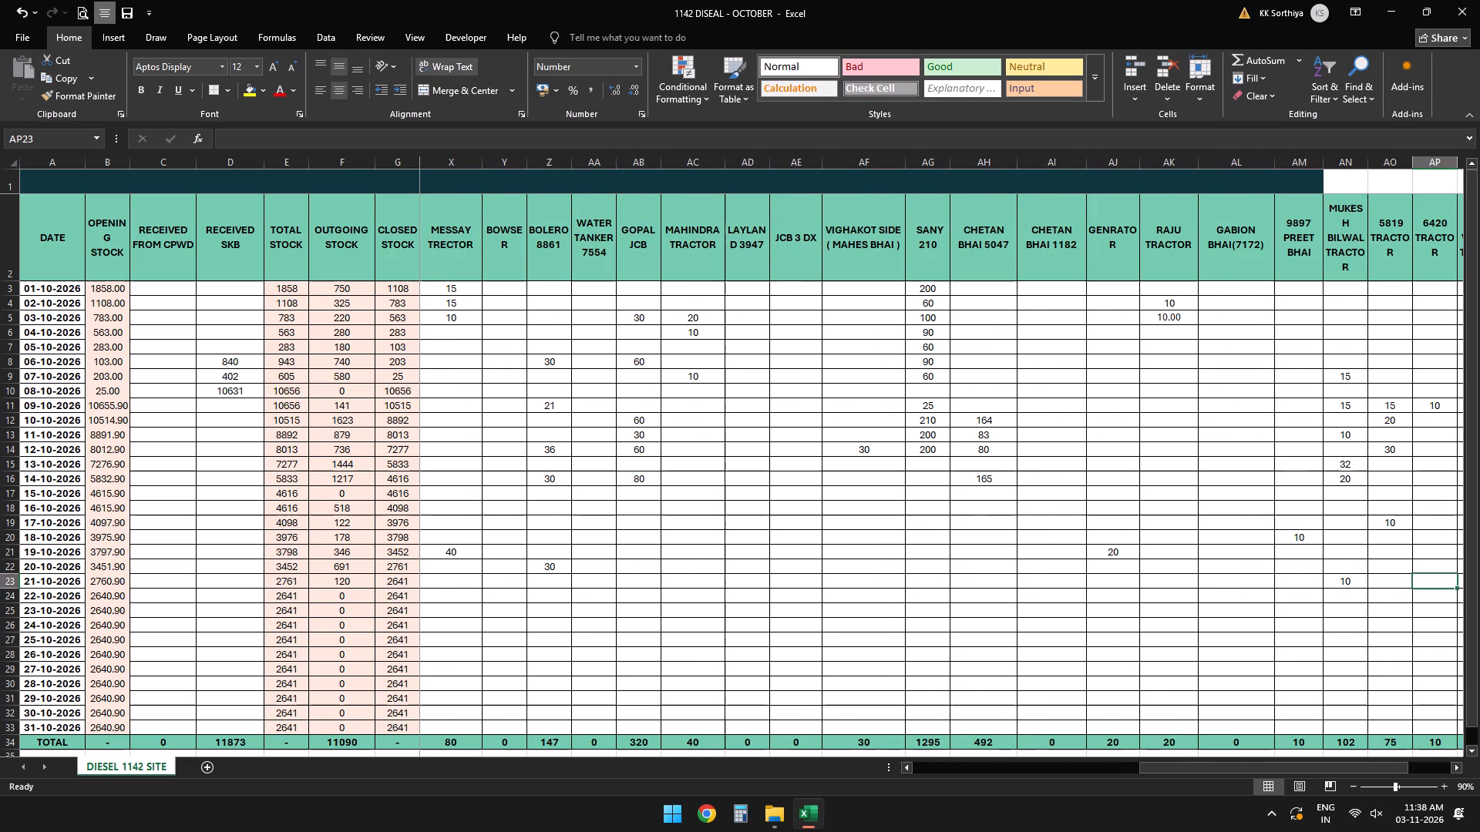
text(10)
key(Right)
key(Left)
key(ctrl+s)
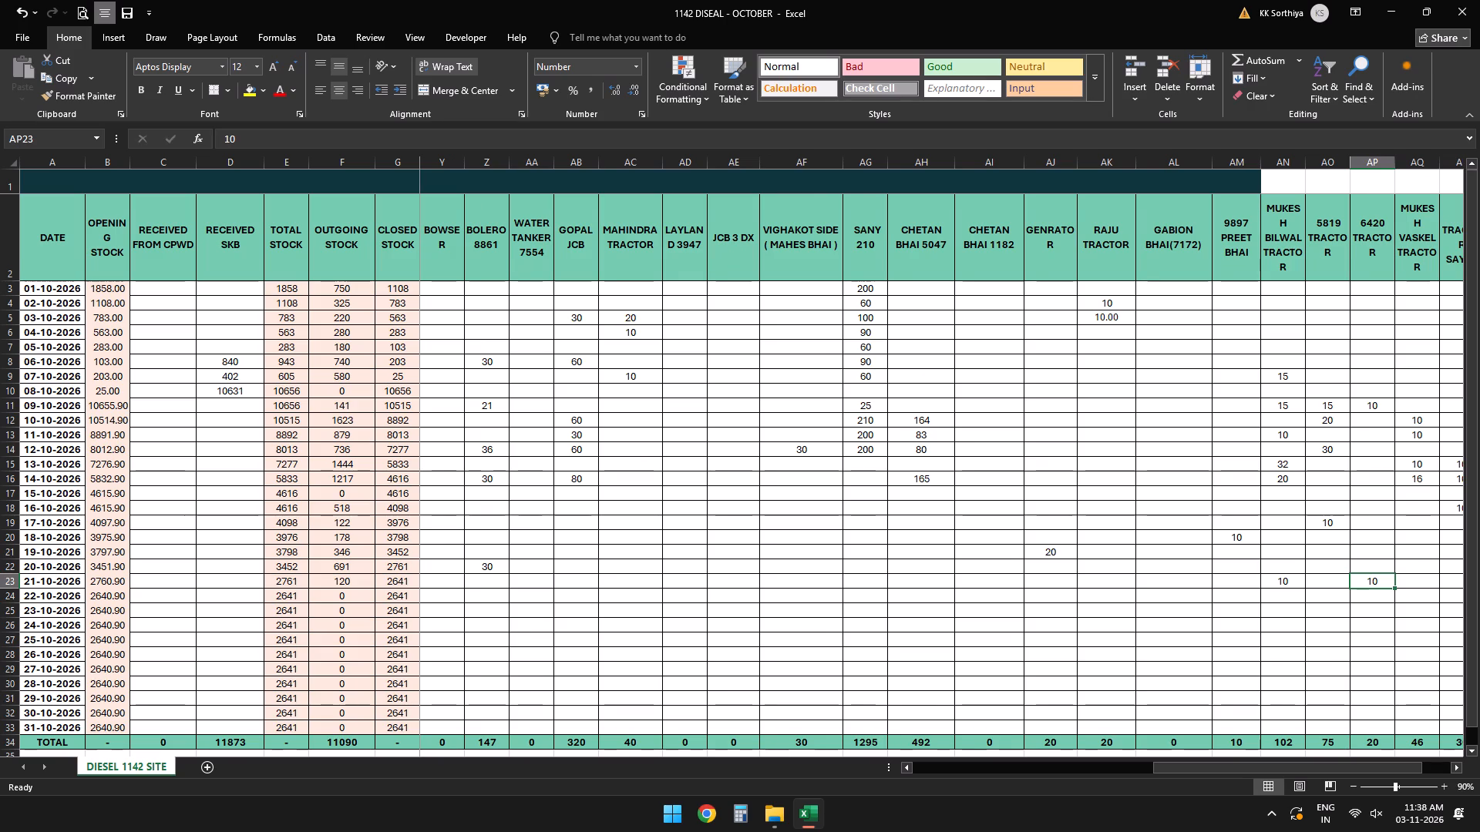
Enter 292 as the OUTGOING STOCK for 22-10-2026.
key(Left)
key(Left)
key(Left)
key(Left)
key(Left)
key(Left)
key(Left)
key(Left)
key(Left)
key(Left)
key(Left)
key(Left)
key(Left)
key(Left)
key(Left)
key(Left)
key(Left)
key(Left)
key(Left)
key(Left)
key(Left)
key(Left)
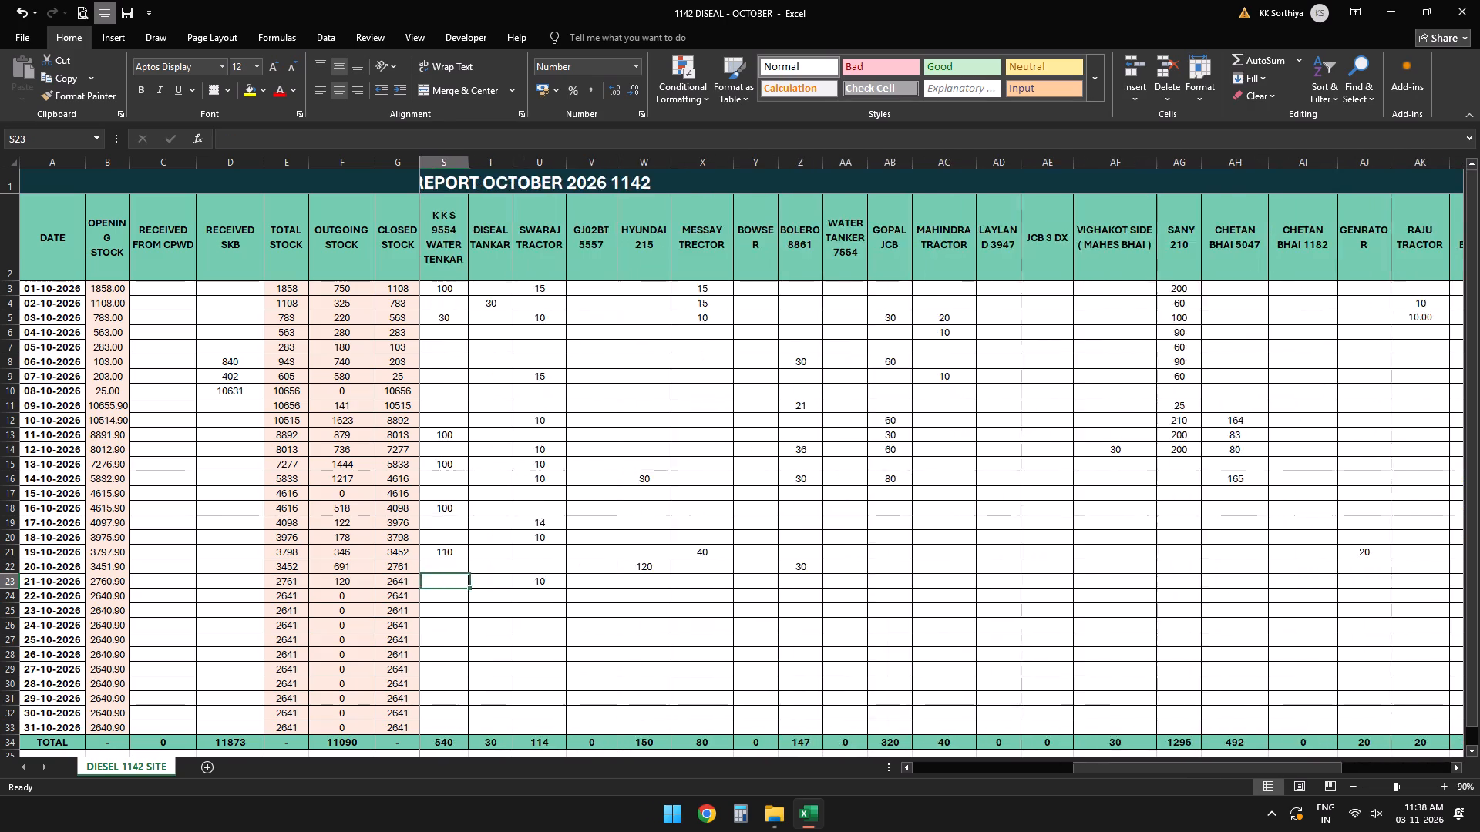
key(Left)
key(Left)
key(Left)
key(Left)
key(Left)
key(Left)
key(Left)
key(Left)
key(Left)
key(Left)
key(Left)
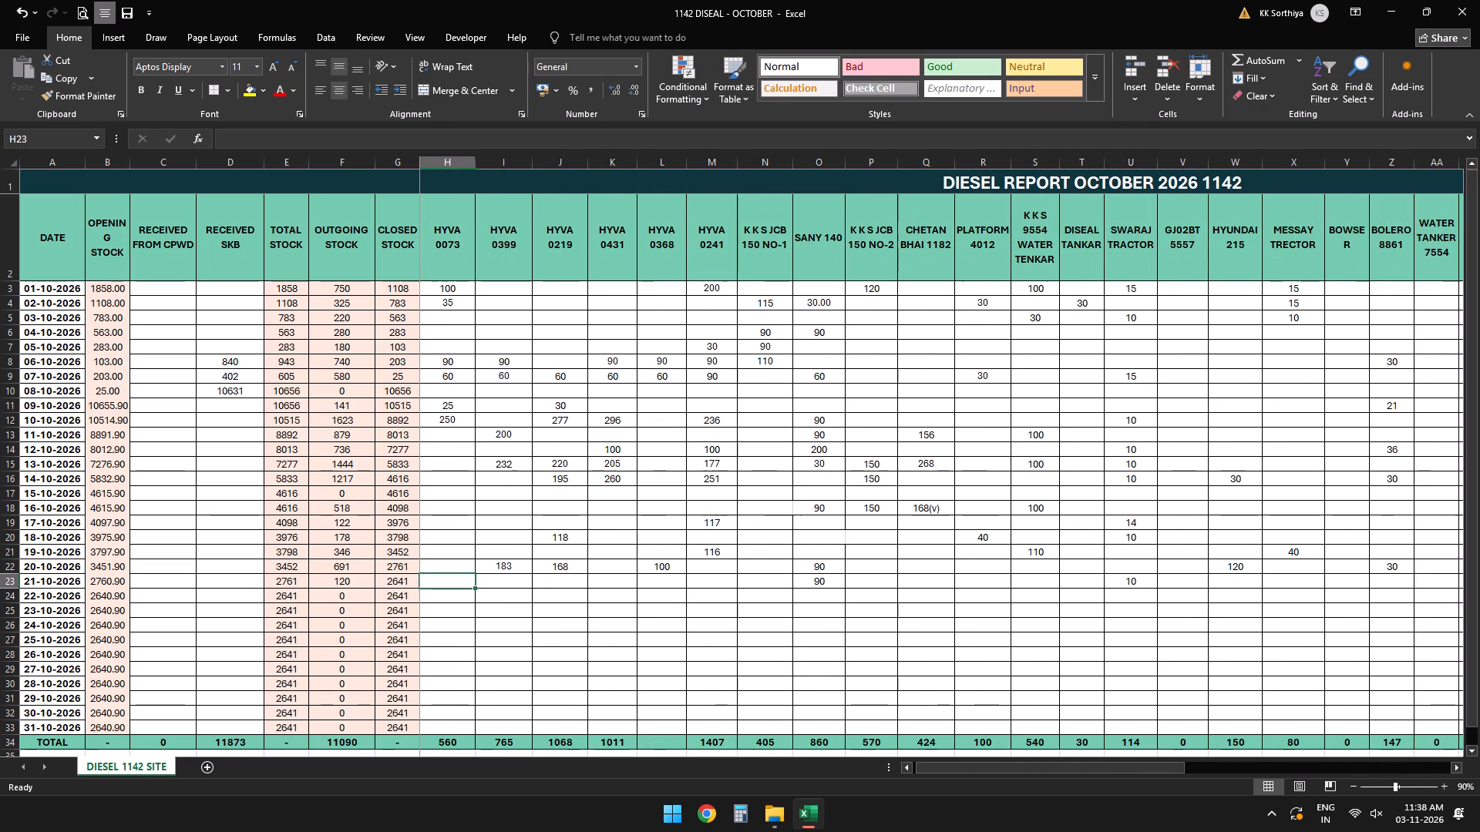
key(Left)
key(Left)
key(Left)
key(Down)
key(Right)
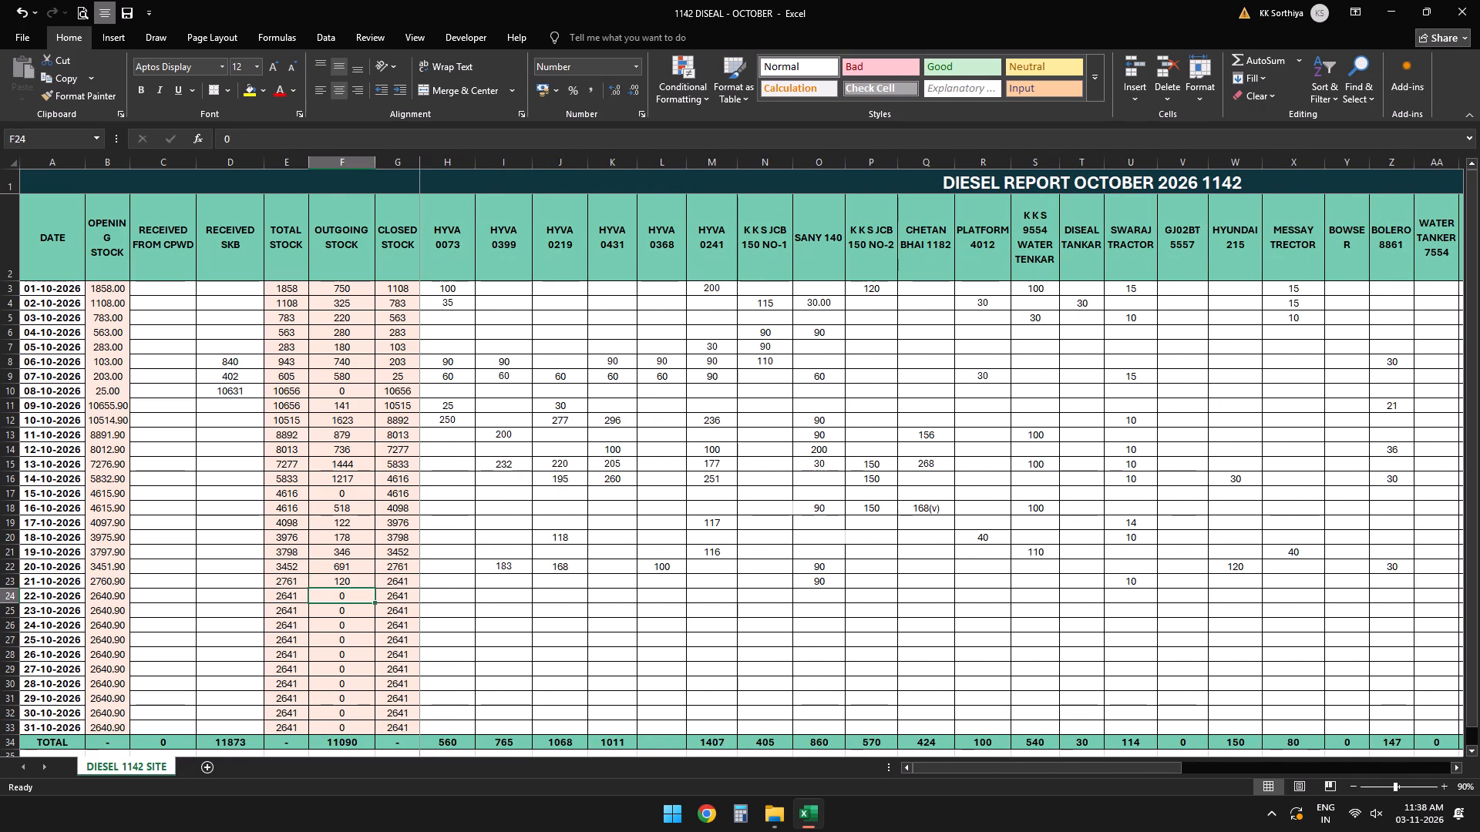
text(292)
key(Right)
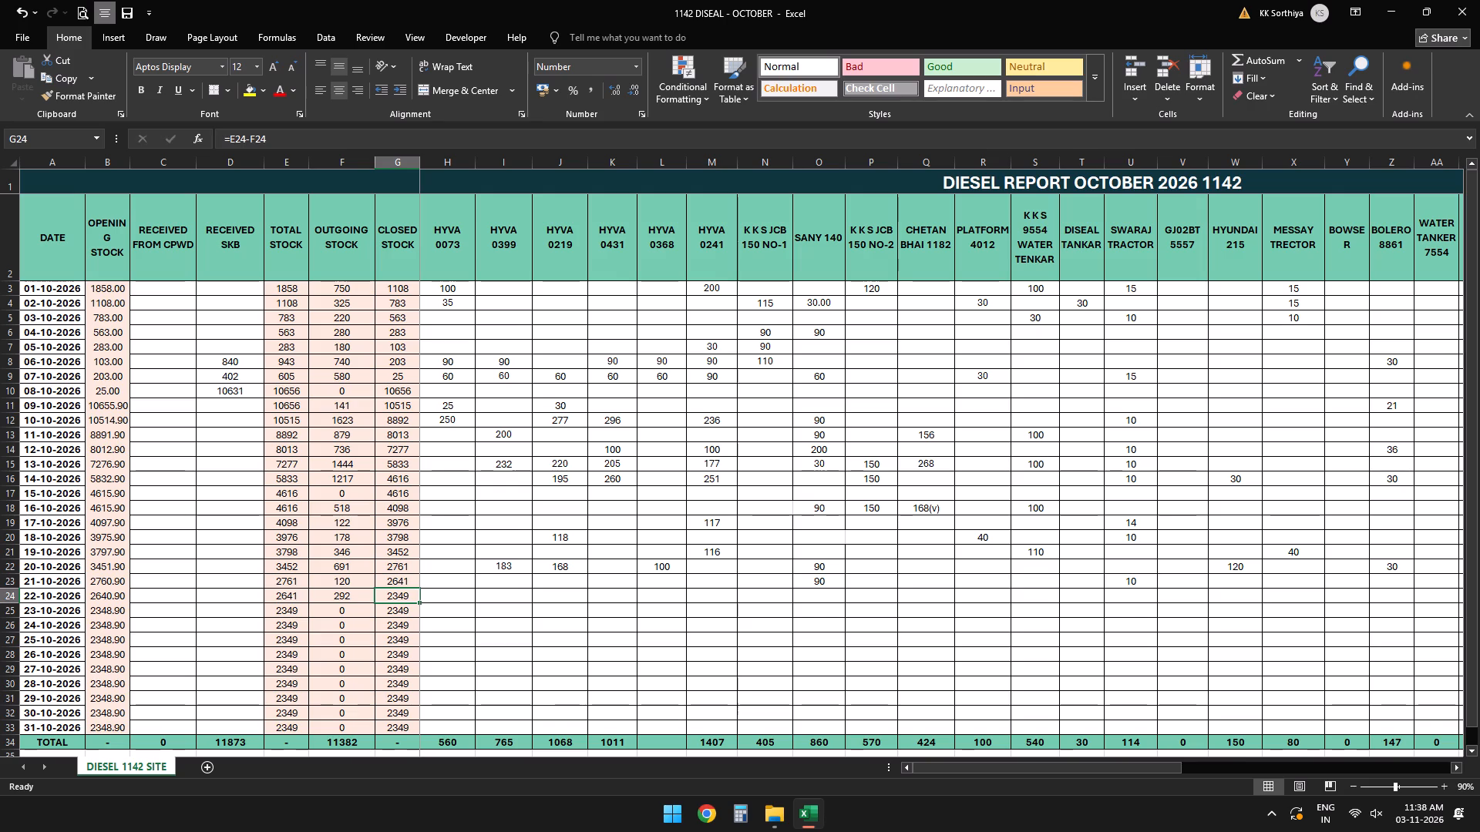
Record 90 in the SANY 140 column for 22-10-2026.
key(Right)
key(Right)
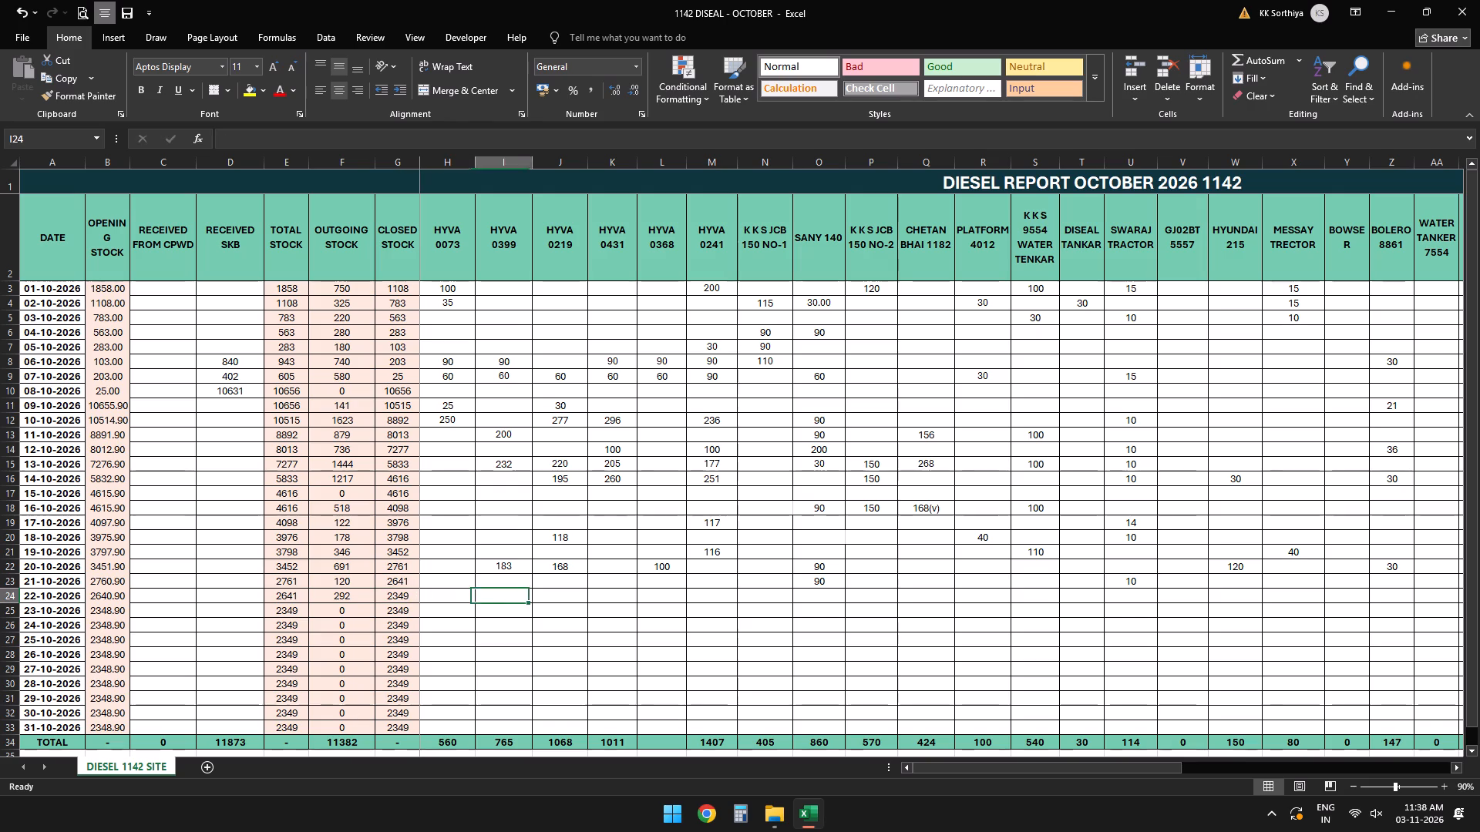
key(Right)
key(Right)
key(Right)
key(Right)
key(Right)
key(Right)
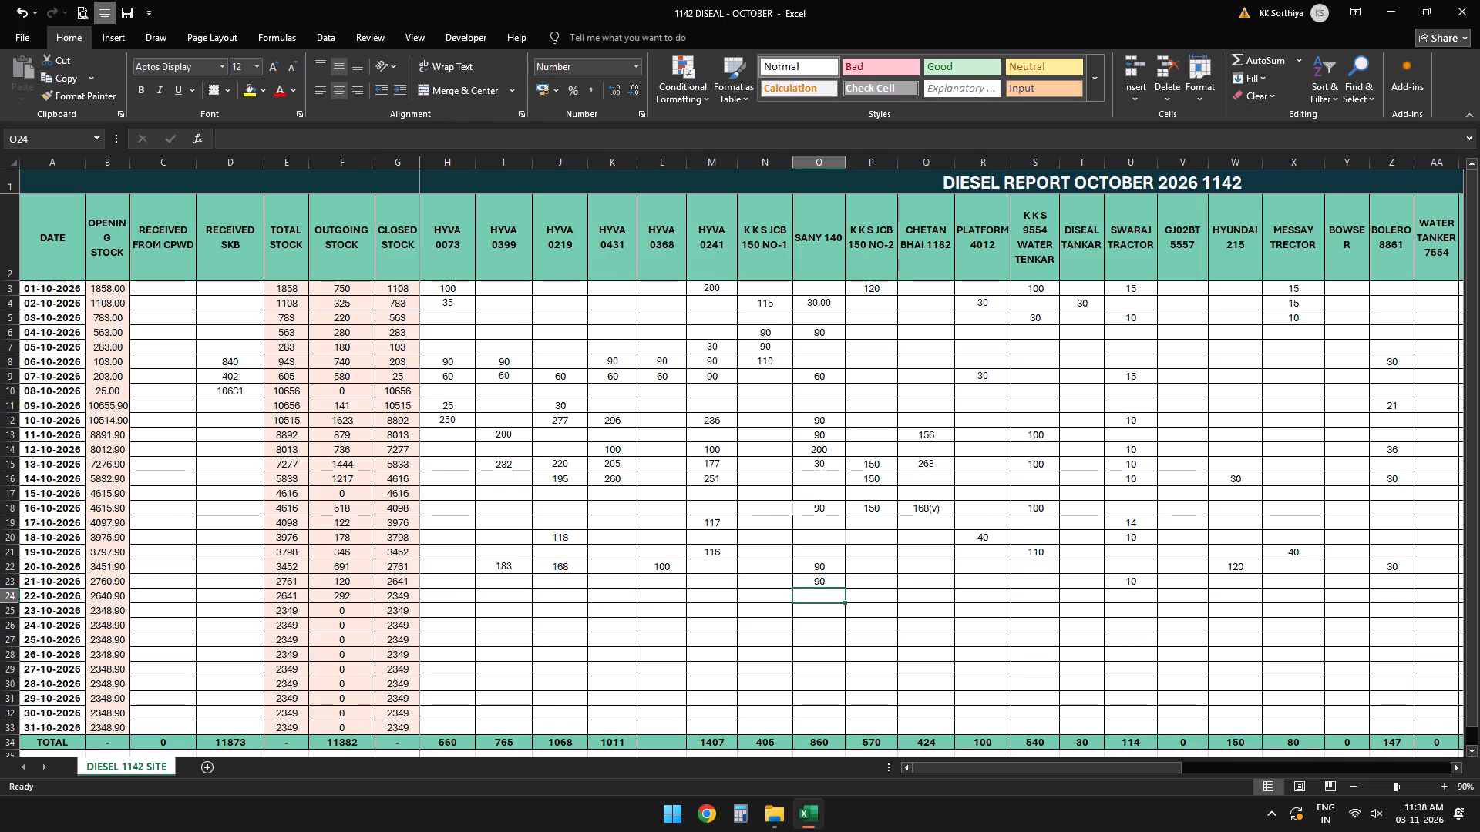
text(90)
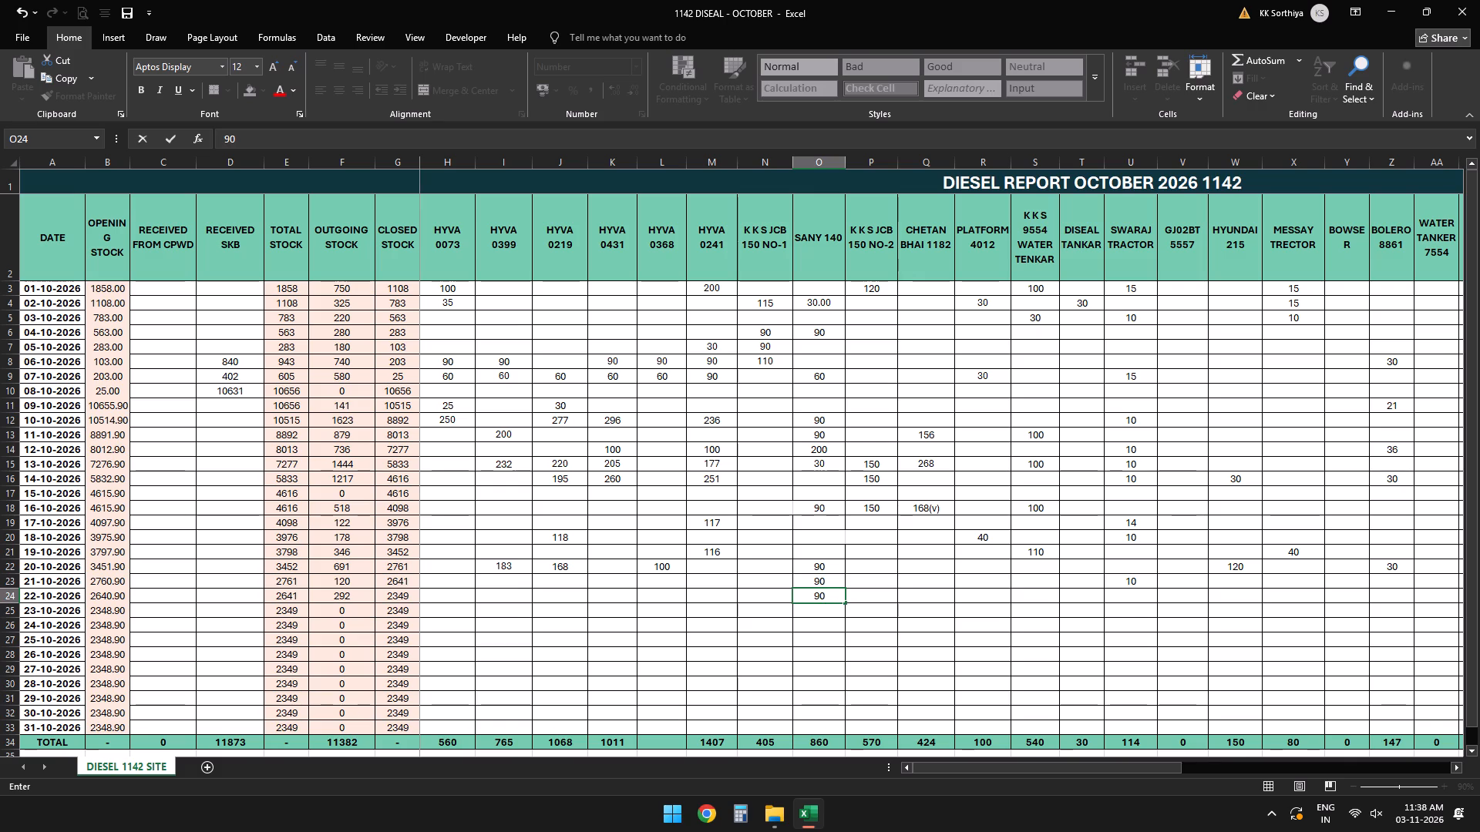
key(Right)
Go to the 22-10-2026 entry in the tractor column just before 5819 TRACTOR.
key(Right)
key(Right)
key(Right)
key(Right)
key(Right)
key(Right)
key(Right)
key(Right)
key(Right)
key(Right)
key(Right)
key(Right)
key(Right)
key(Right)
key(Right)
key(Right)
key(Right)
key(Right)
key(Right)
key(Right)
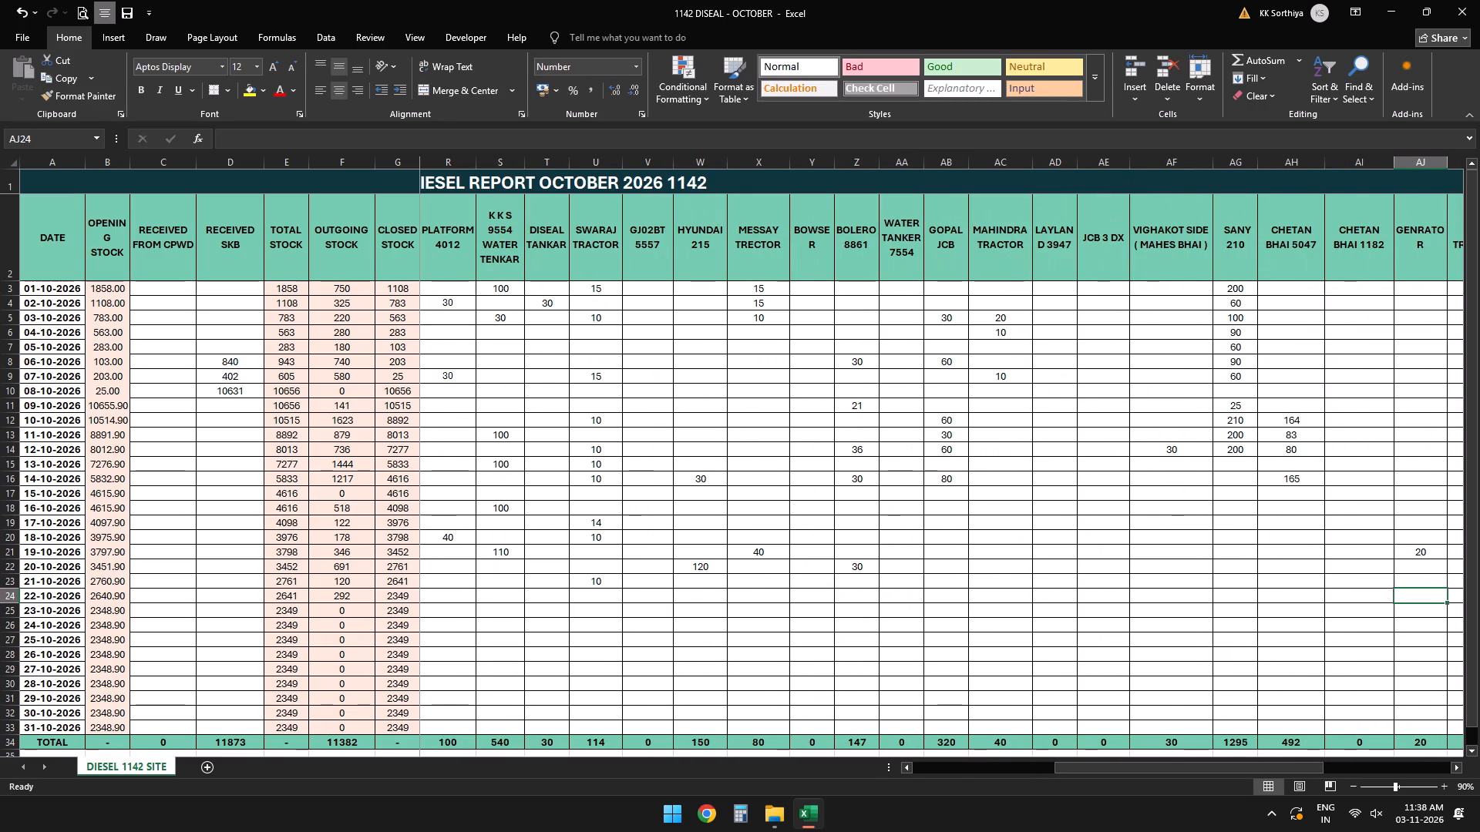
key(Right)
key(Right)
key(Right)
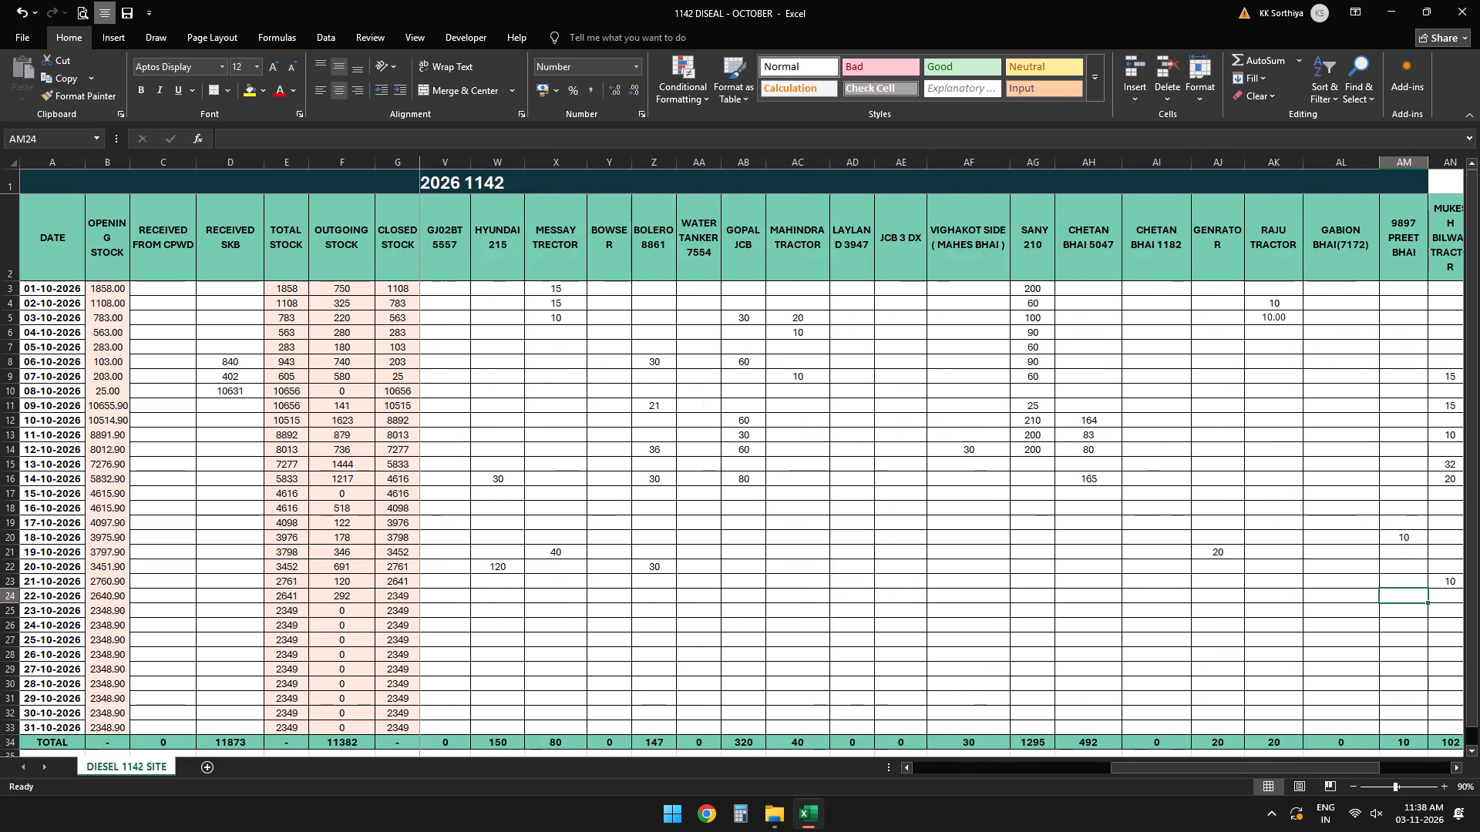
key(Right)
key(Right)
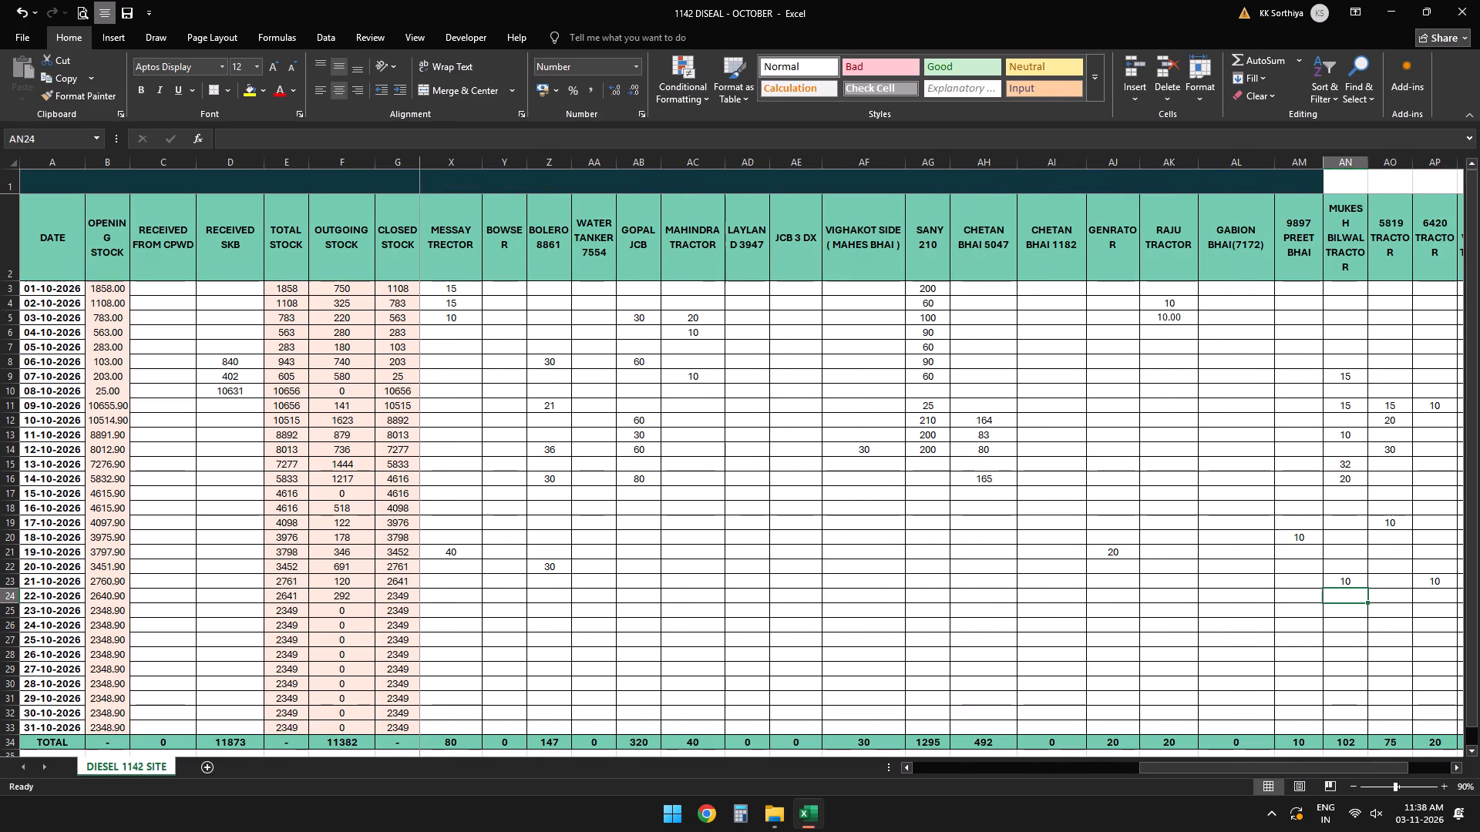
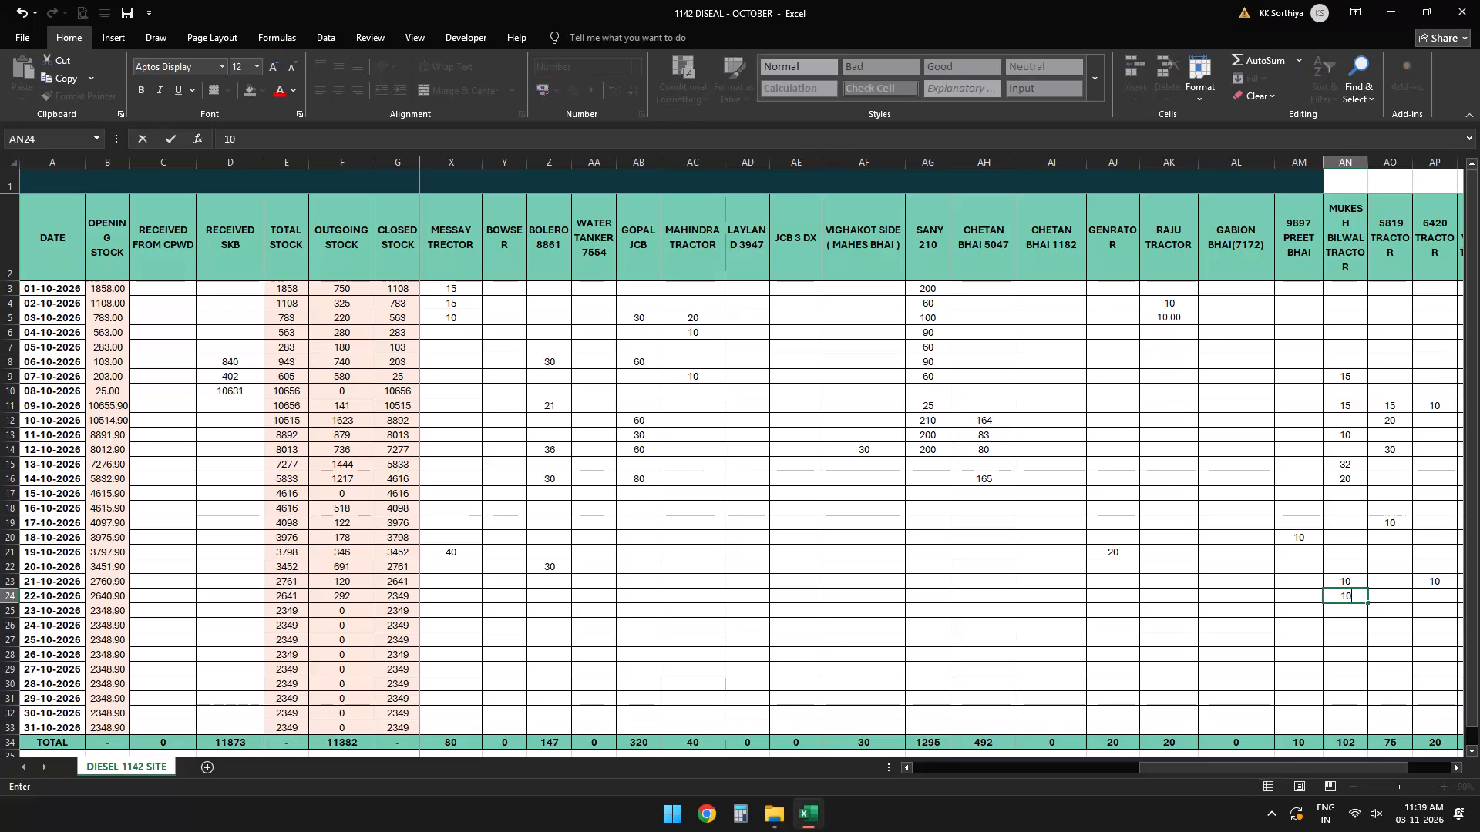
Record 10 in the tractor column just before 5819 TRACTOR for 22-10-2026.
key(Right)
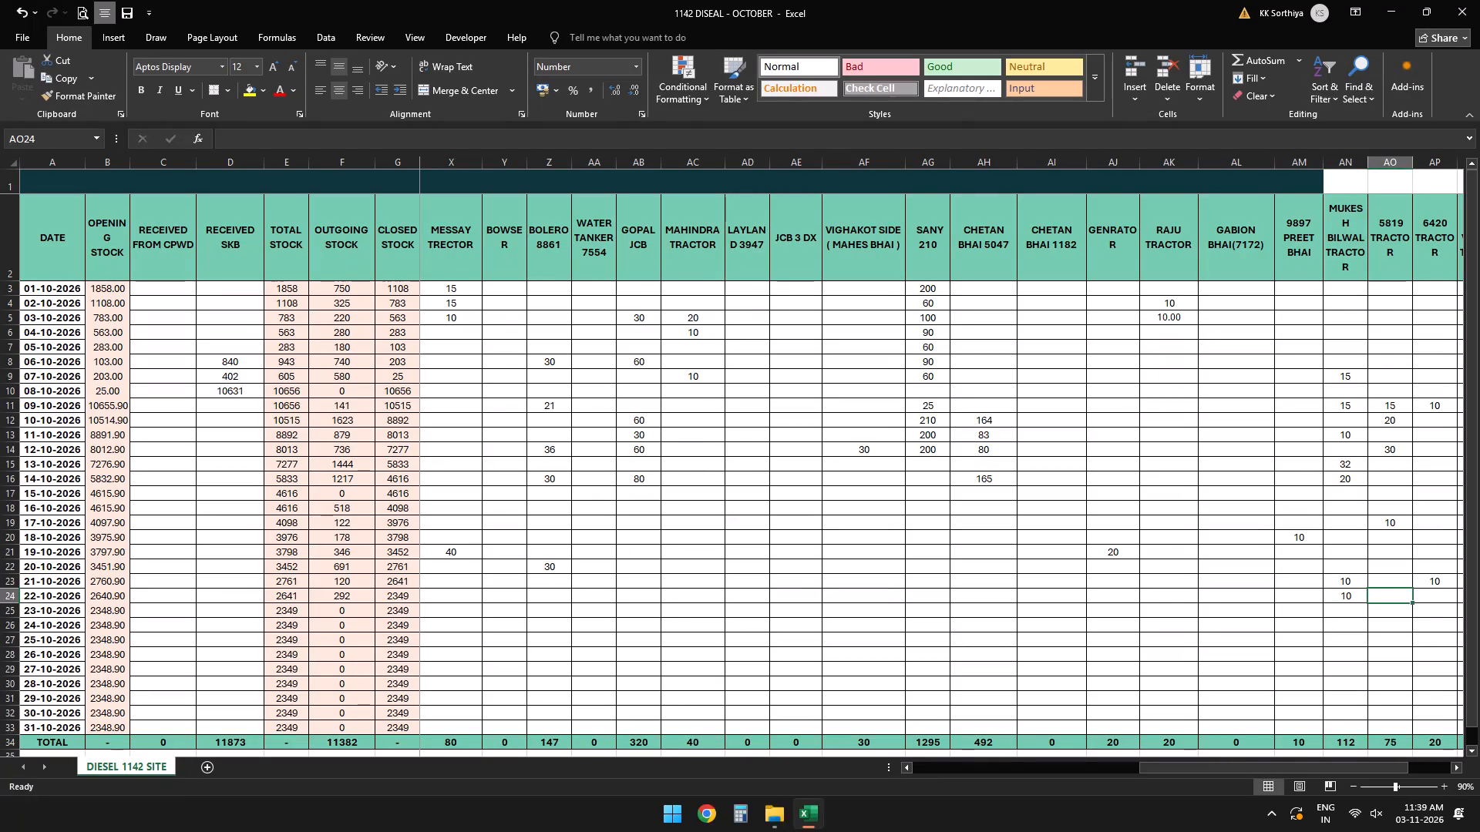
Record 192 in the HYVA 0219 column for 22-10-2026 and save the workbook.
key(Left)
key(Left)
key(Left)
key(Left)
key(Left)
key(Left)
key(Left)
key(Left)
key(Left)
key(Left)
key(Left)
key(Left)
key(Left)
key(Left)
key(Left)
key(Left)
key(Left)
key(Left)
key(Left)
key(Left)
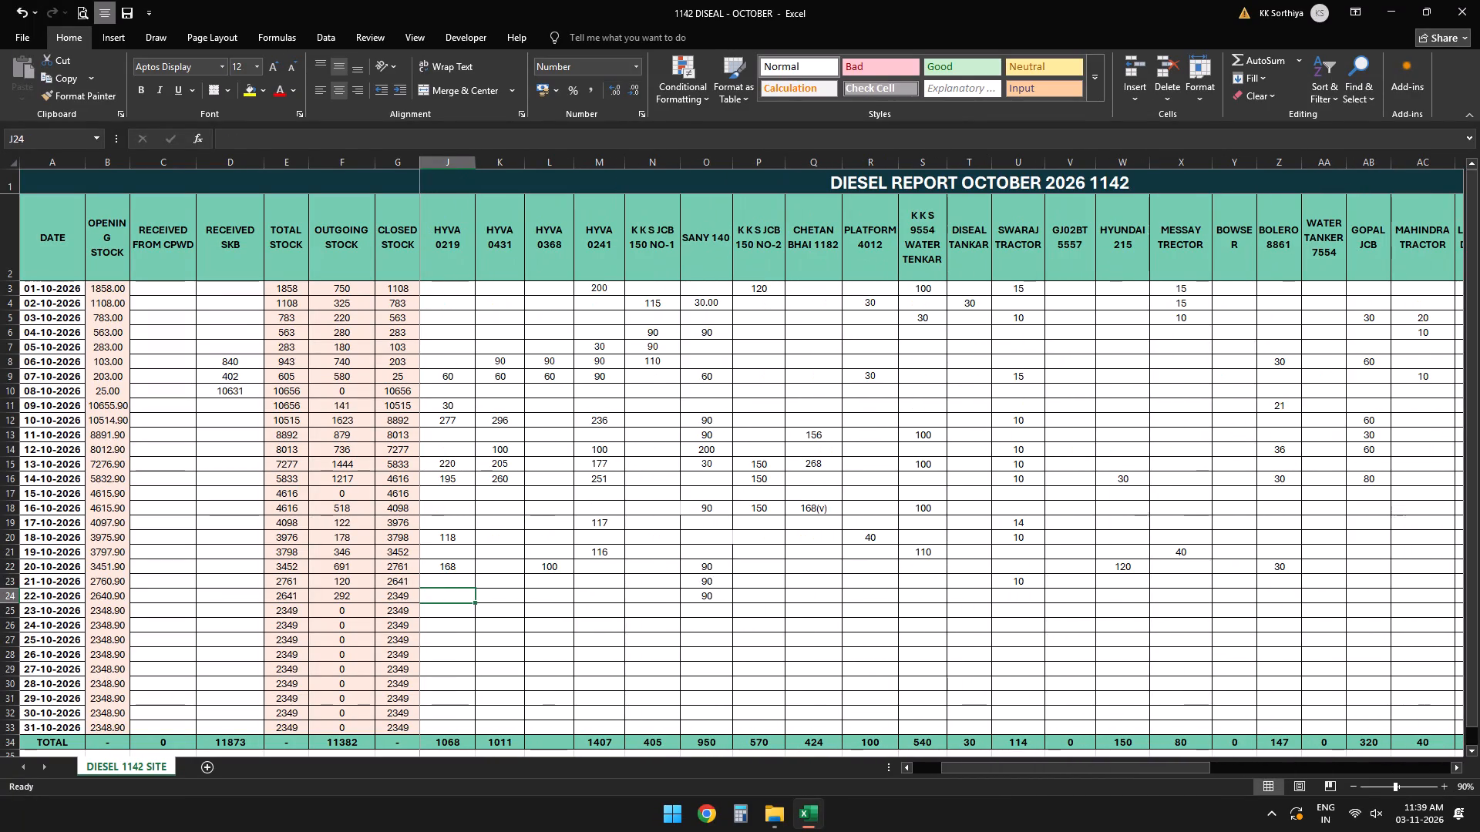
text(192)
key(Right)
key(Left)
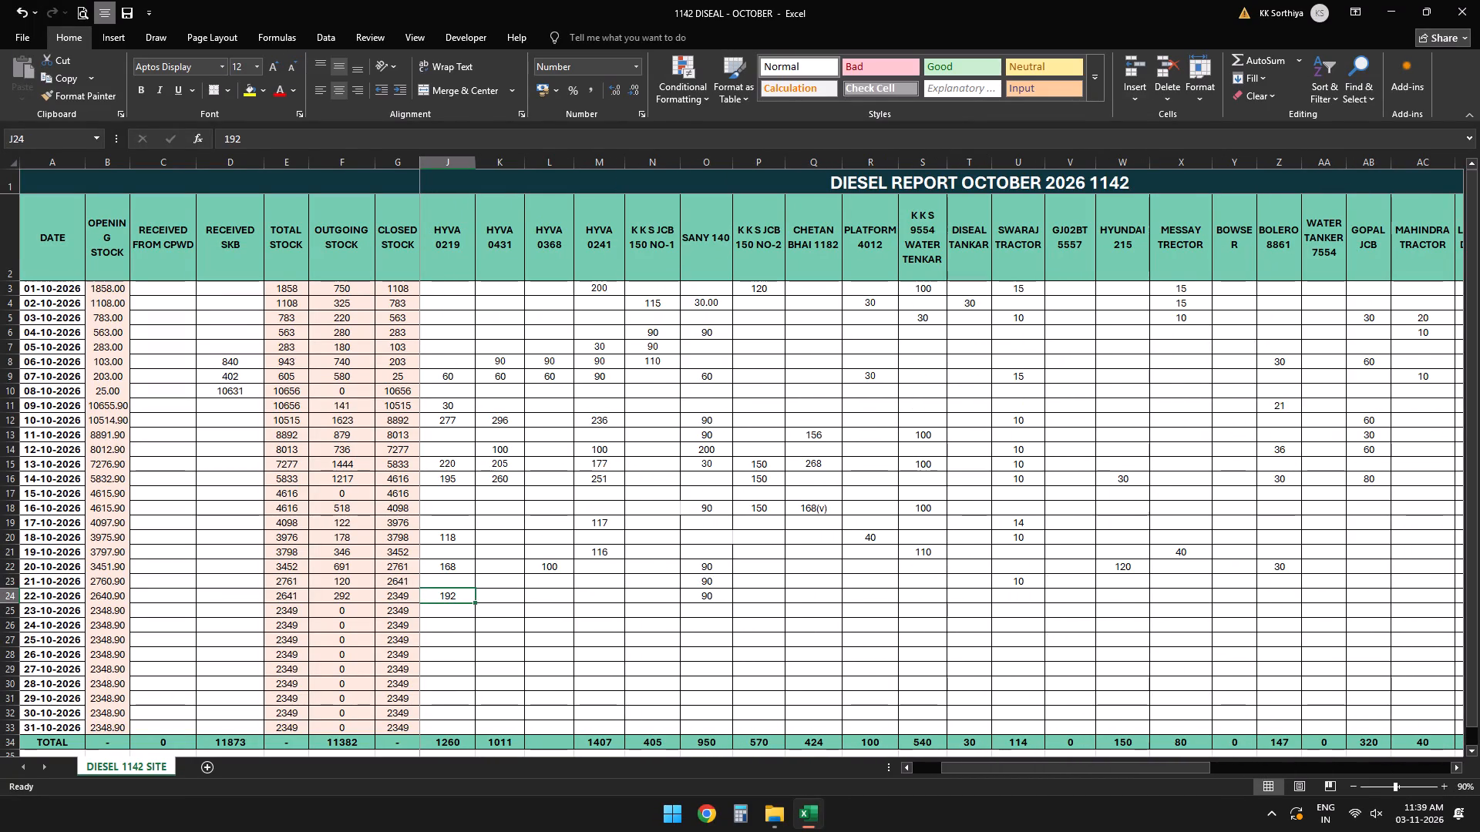
key(ctrl+s)
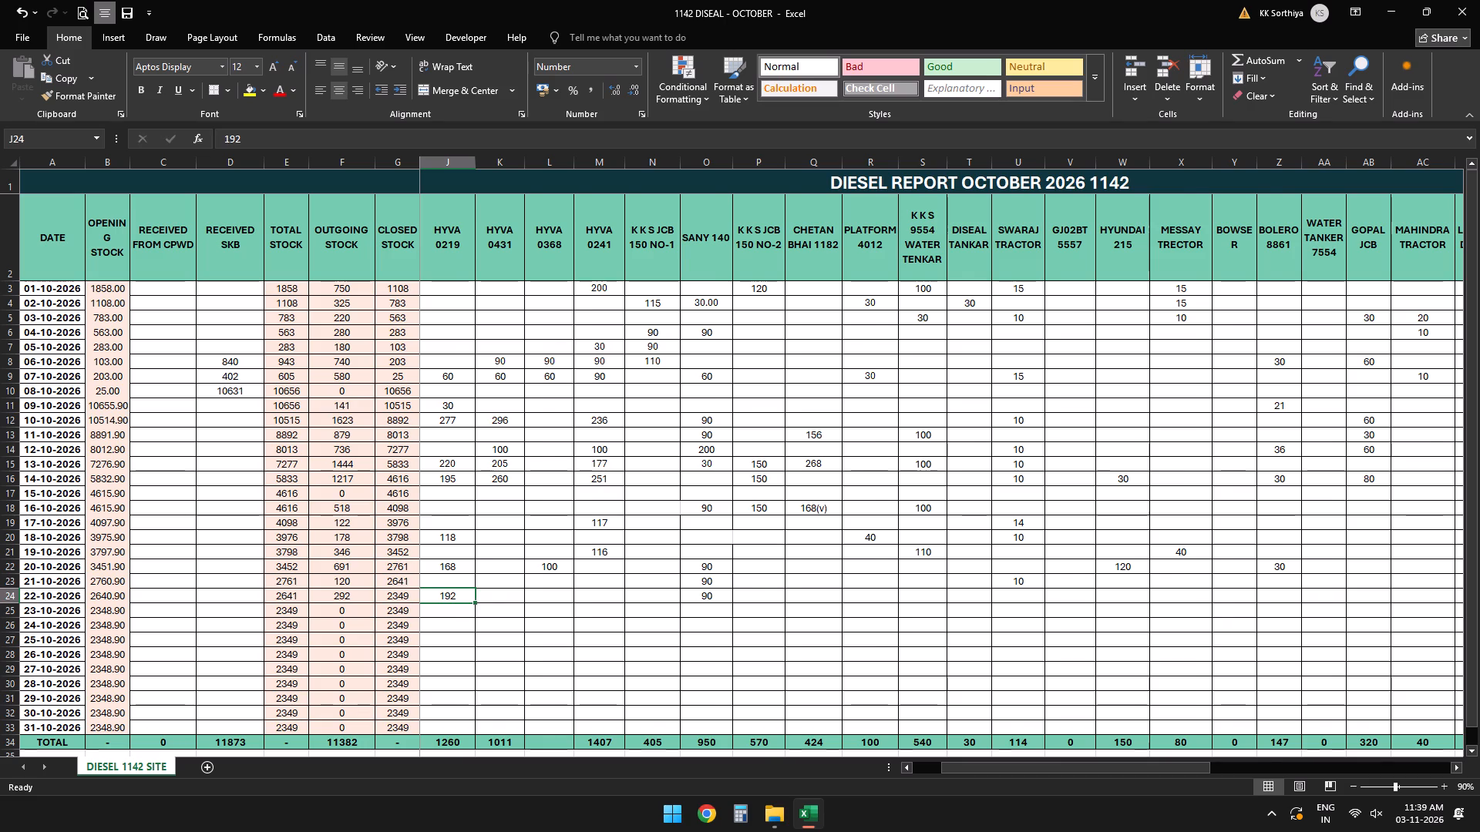
Go to the OUTGOING STOCK entry for 23-10-2026.
key(Left)
key(Left)
key(Left)
key(Left)
key(Left)
key(Left)
key(Left)
key(Left)
key(Left)
key(Left)
key(Right)
key(Right)
key(Right)
key(Right)
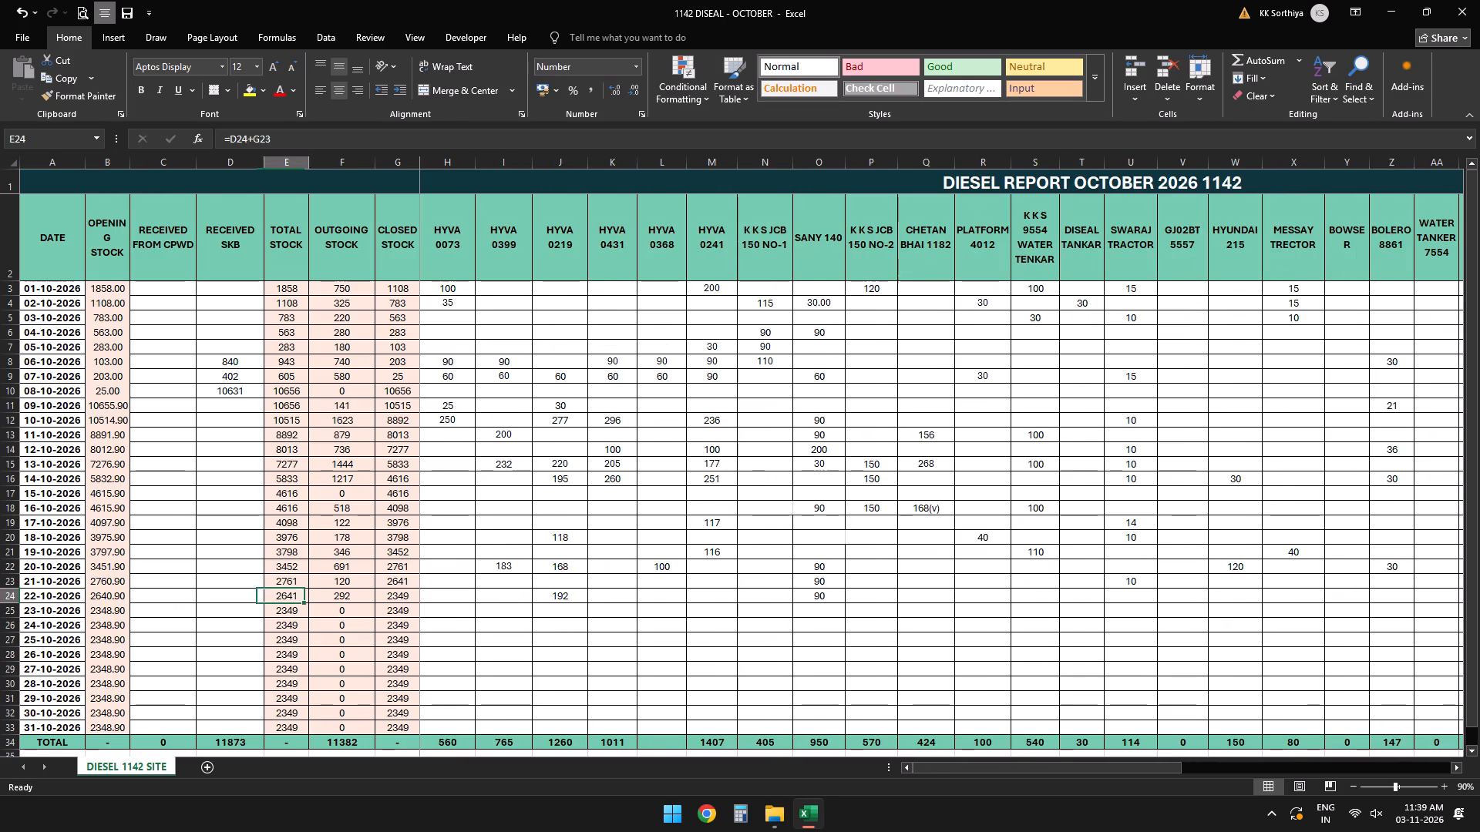
key(Right)
key(Down)
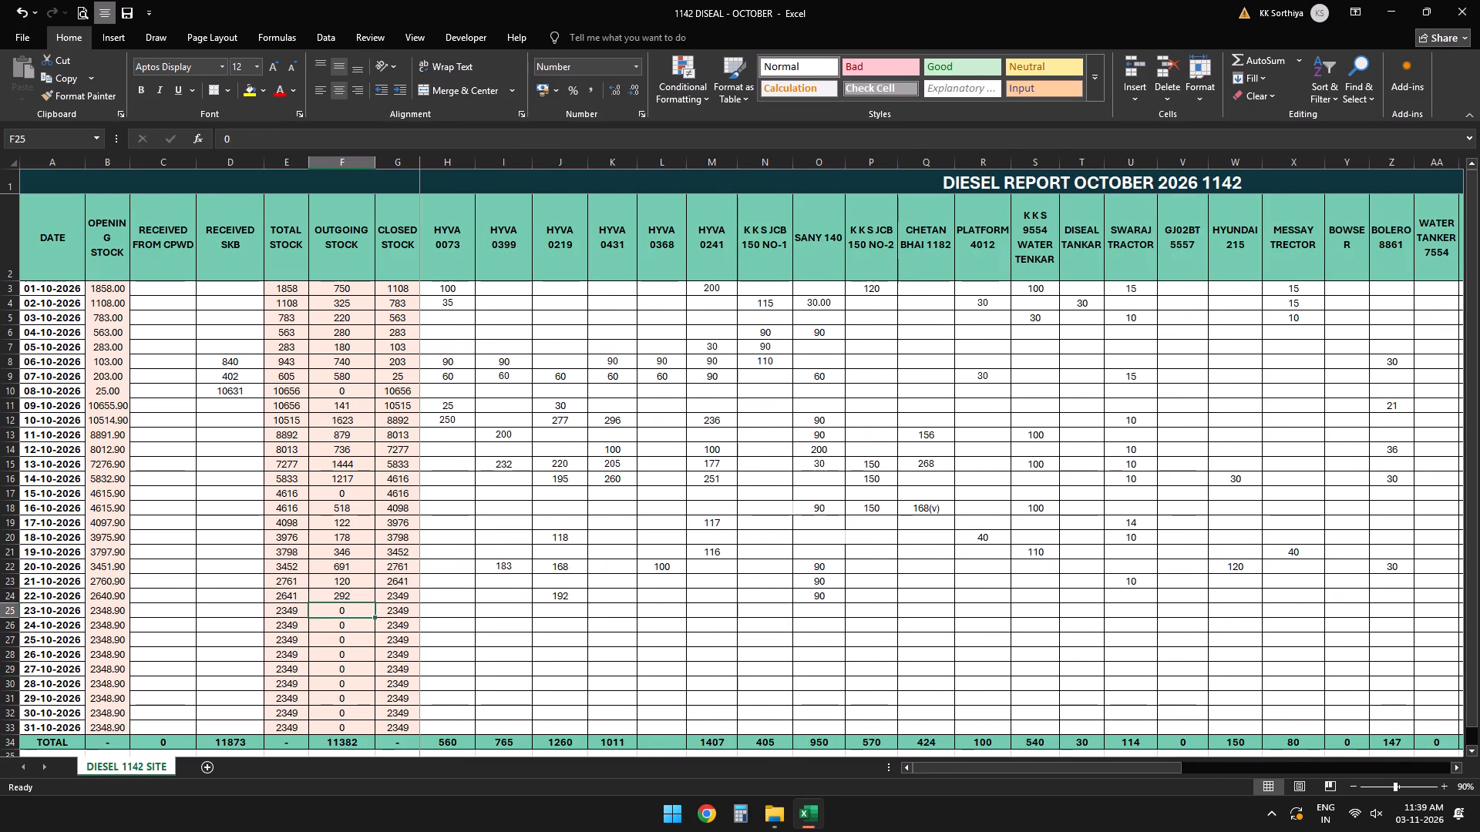